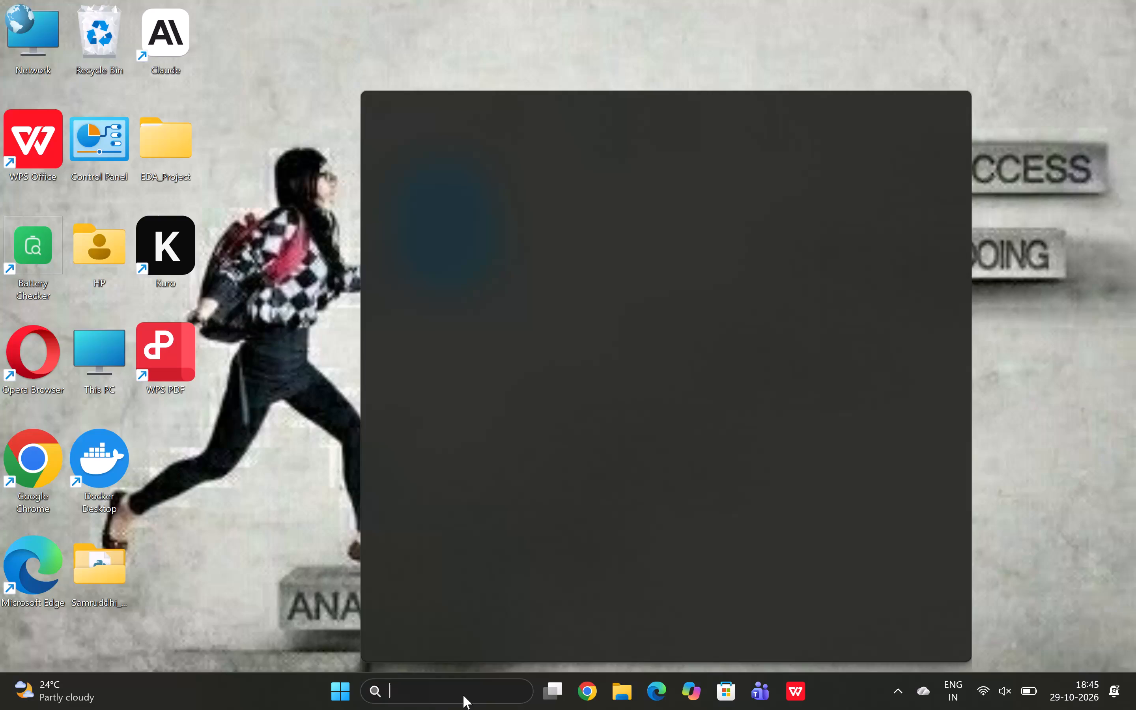
Open WhatsApp from the recent searches.
{"action": "left_click", "coordinate": [441, 385]}
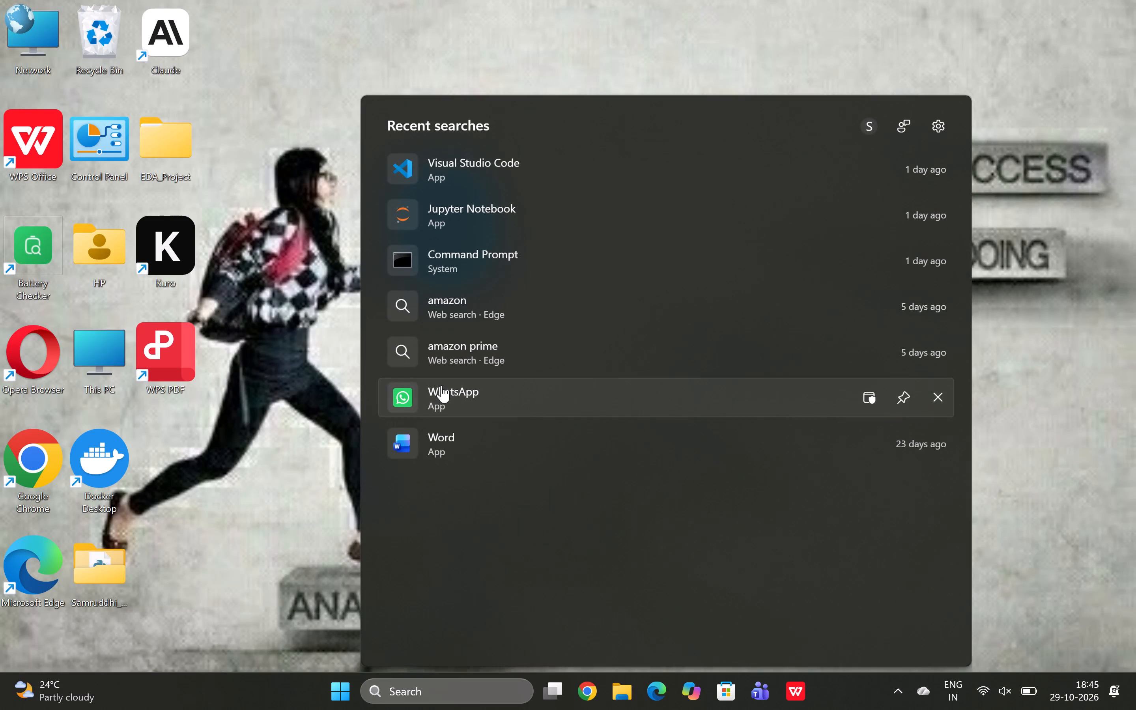
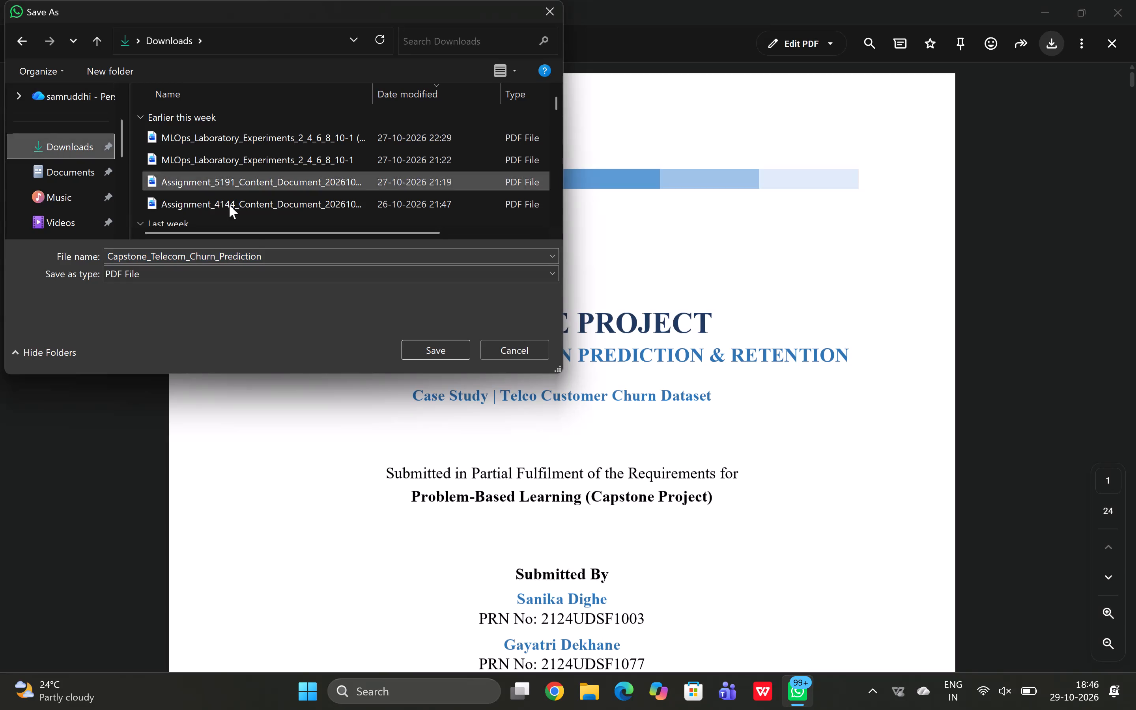
Select the file name Capstone_Telecom_Churn_Prediction for editing while saving the PDF to Downloads.
{"action": "left_click", "coordinate": [277, 258]}
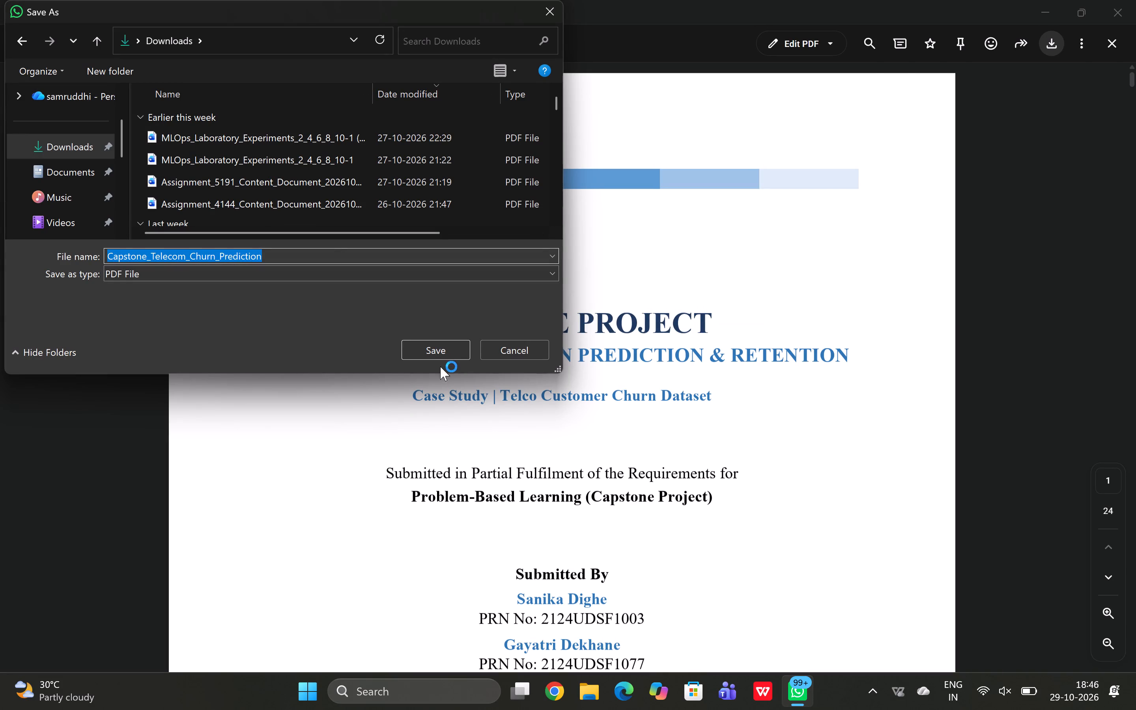
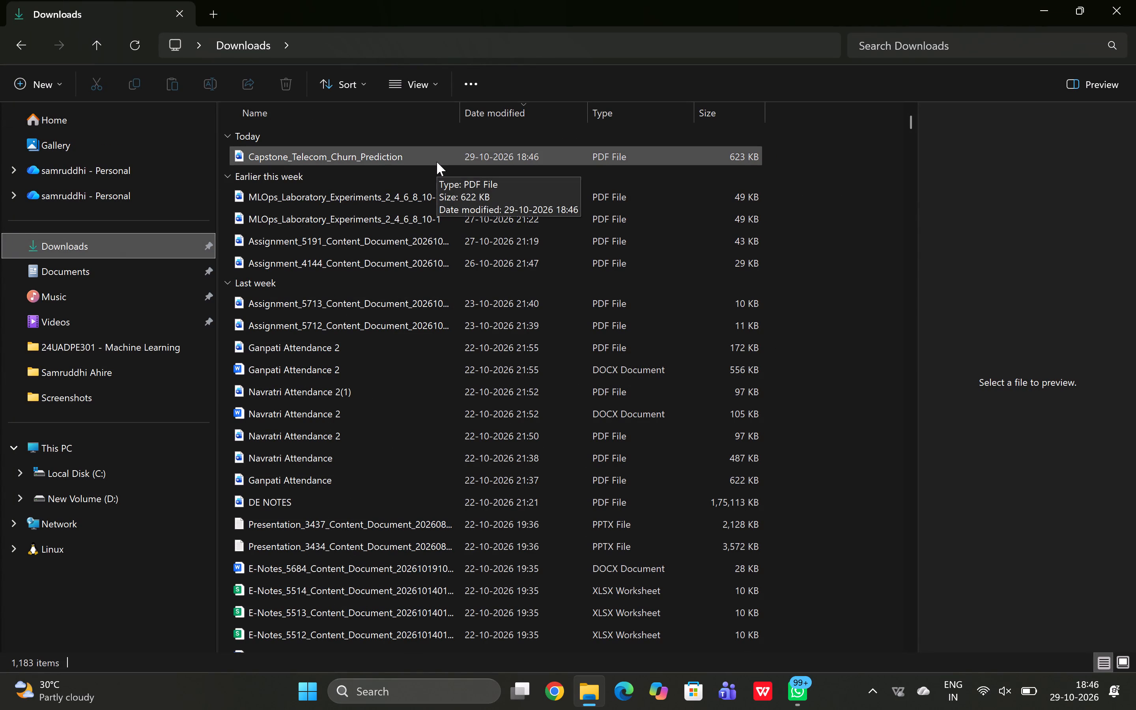
Open the Capstone_Telecom_Churn_Prediction PDF from Downloads in Word, maximize its window and enable editing.
{"action": "left_click", "coordinate": [548, 152]}
{"action": "left_click", "coordinate": [548, 152]}
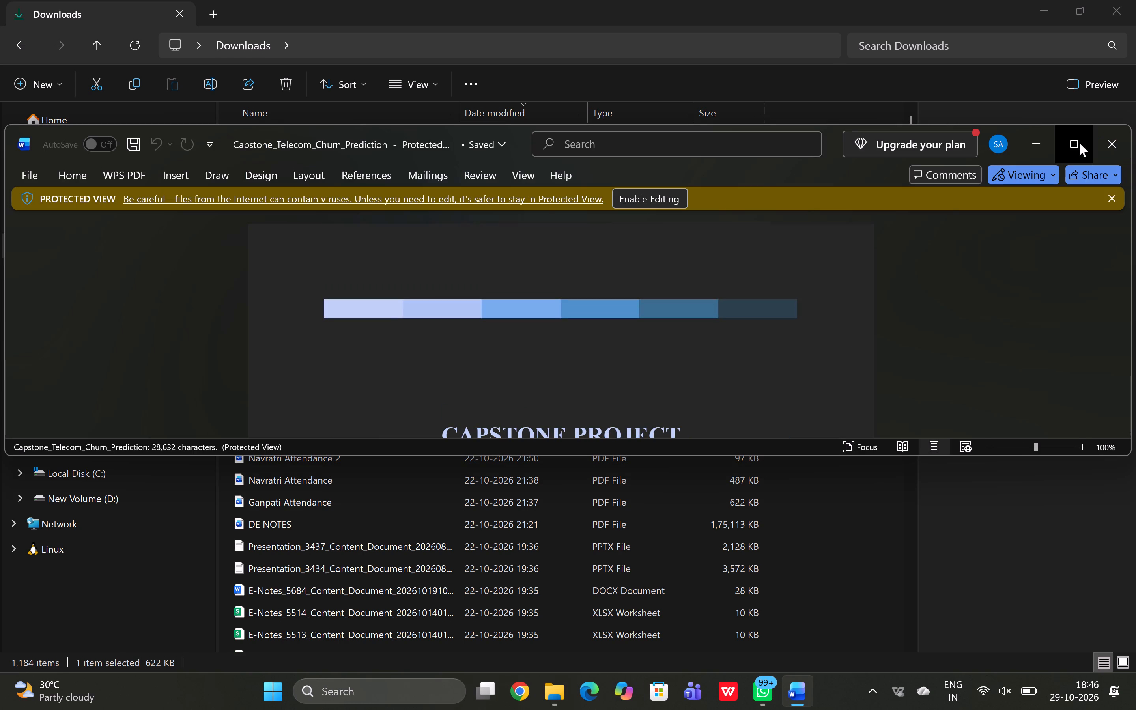
{"action": "left_click", "coordinate": [1079, 143]}
{"action": "left_click", "coordinate": [664, 74]}
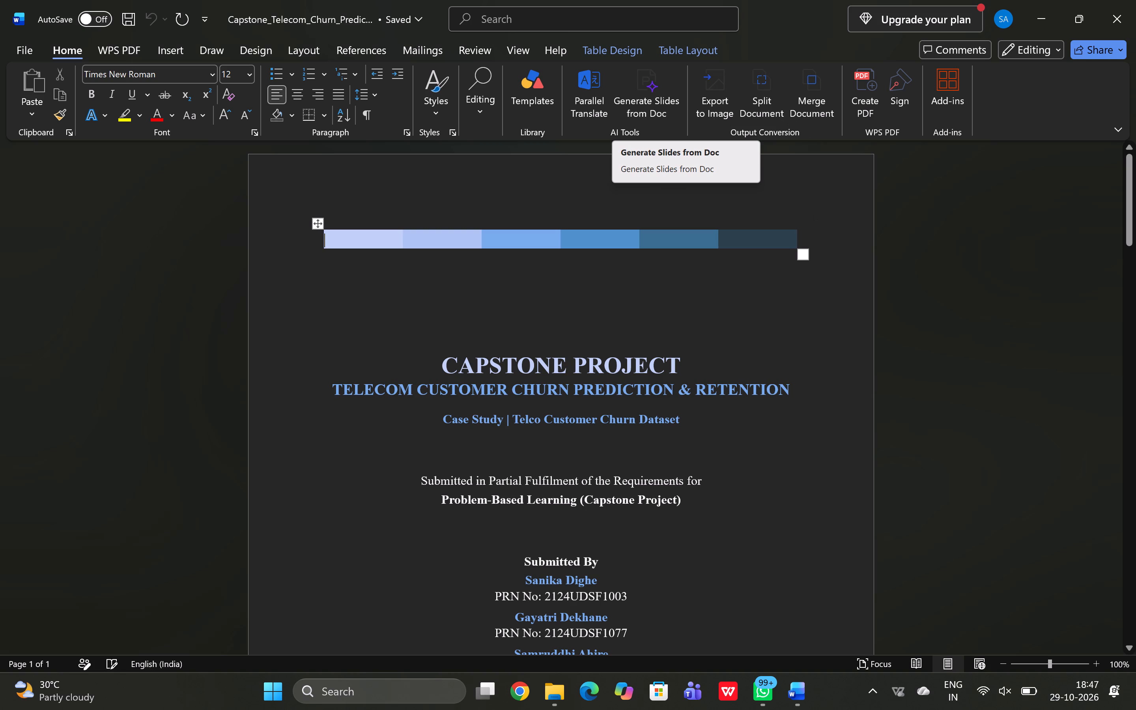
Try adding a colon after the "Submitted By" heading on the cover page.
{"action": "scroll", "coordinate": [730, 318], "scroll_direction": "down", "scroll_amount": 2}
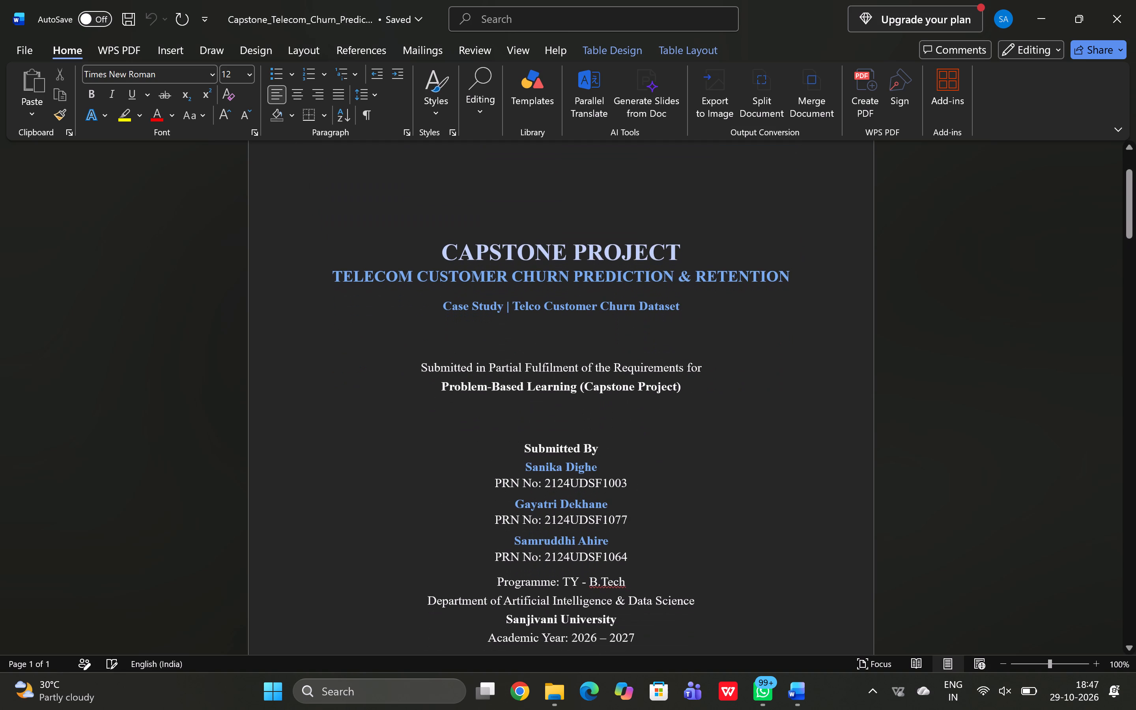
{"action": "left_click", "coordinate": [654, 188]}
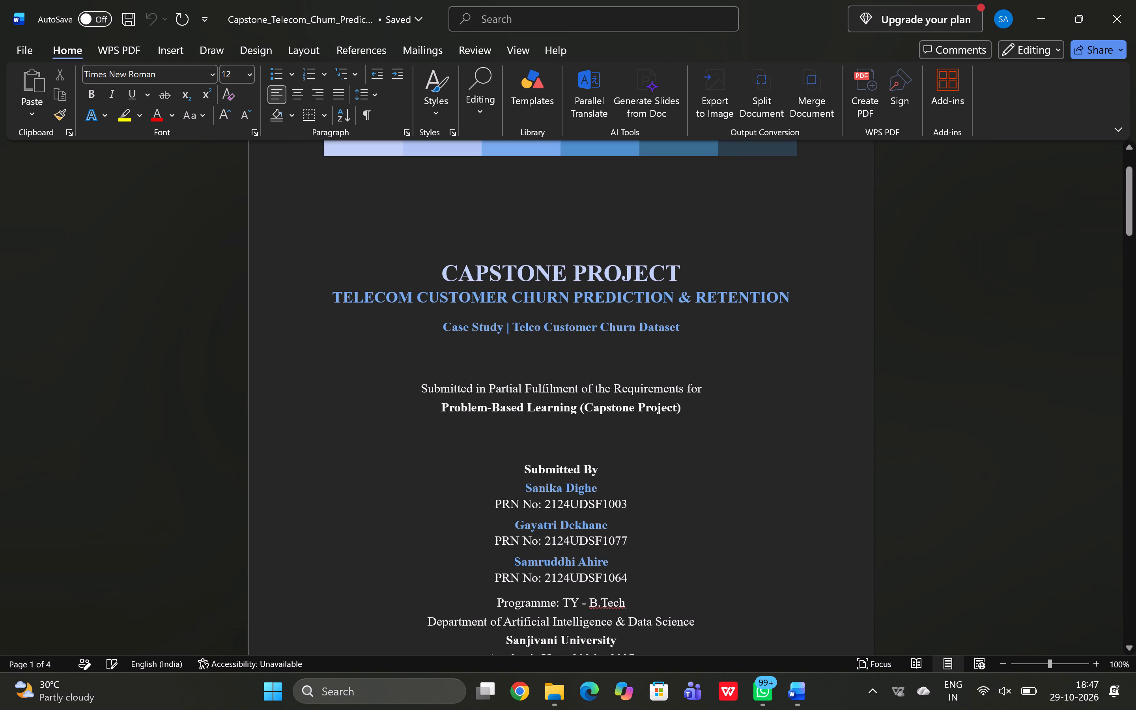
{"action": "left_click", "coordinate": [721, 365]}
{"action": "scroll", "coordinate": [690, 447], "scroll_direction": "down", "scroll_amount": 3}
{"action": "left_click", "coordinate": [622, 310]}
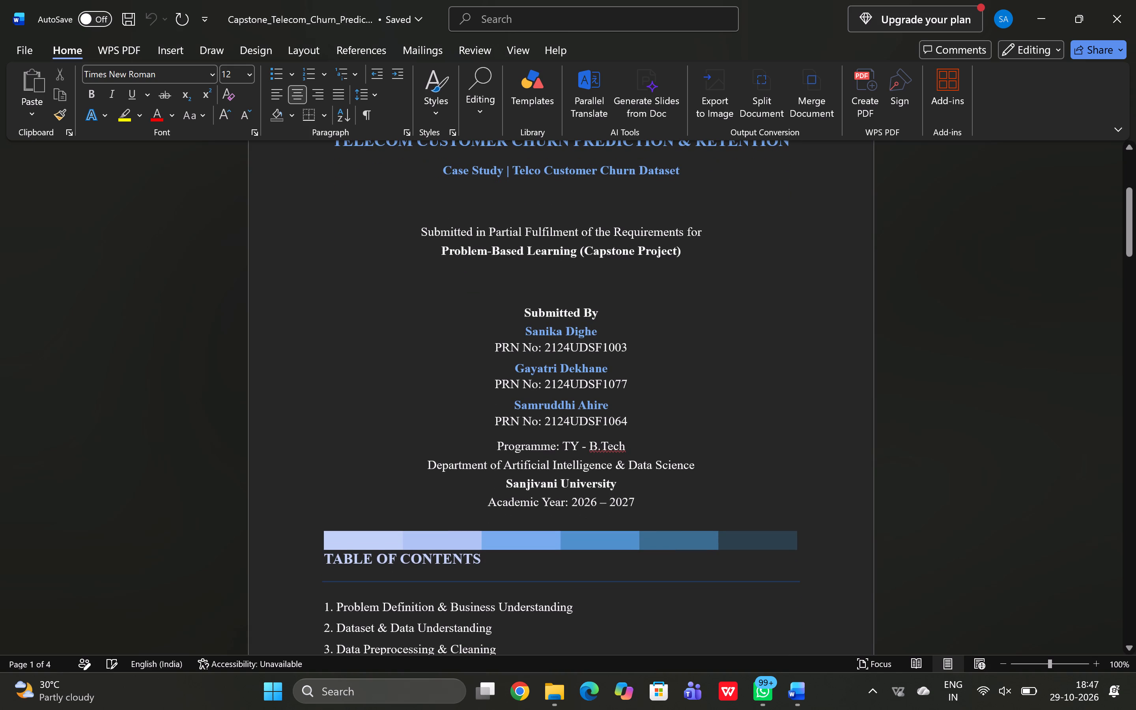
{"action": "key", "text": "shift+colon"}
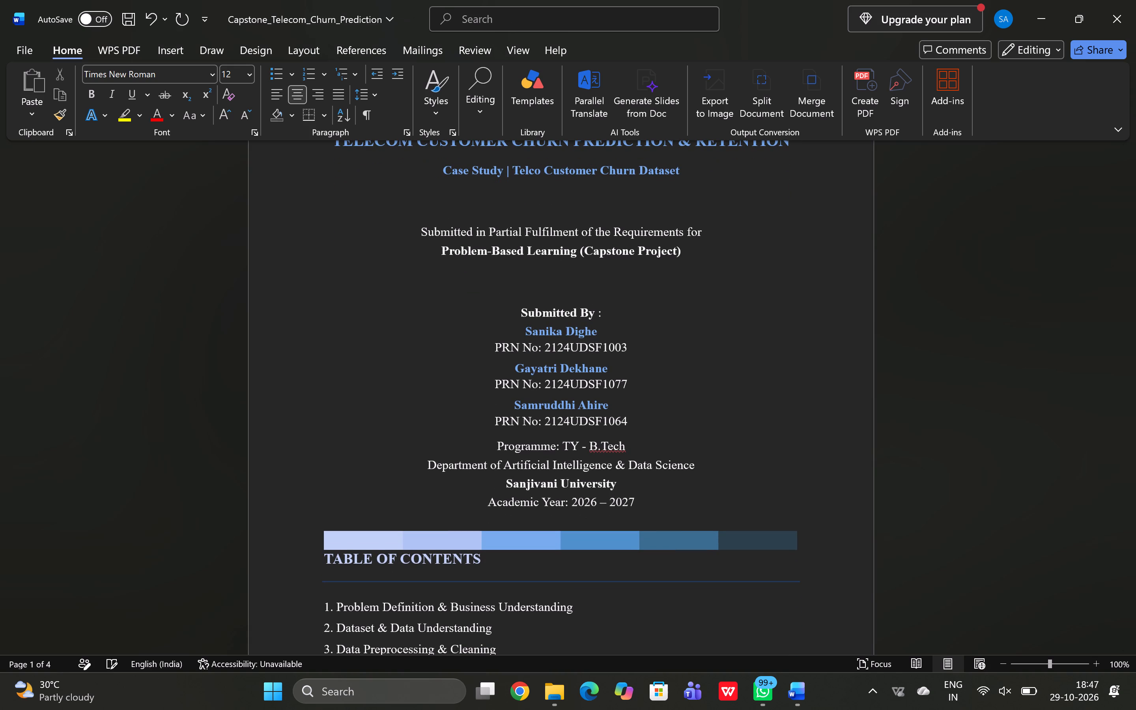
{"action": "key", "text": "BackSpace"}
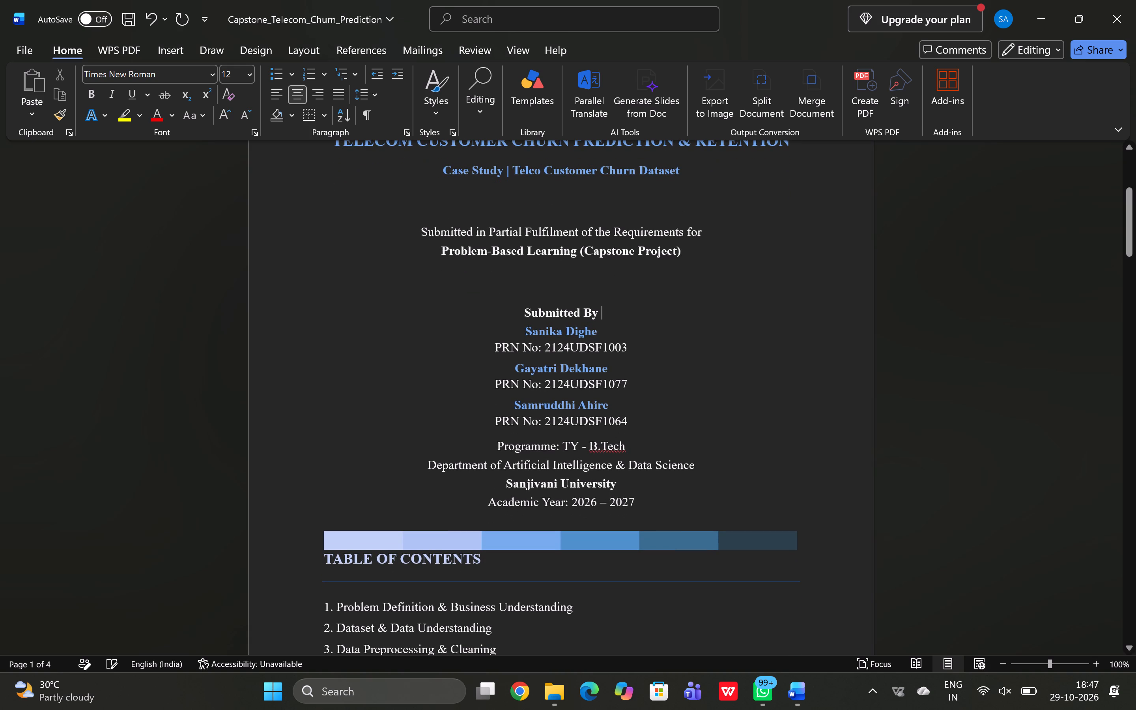
Move the third student's name and PRN number to the top of the "Submitted By" list, removing the extra blank line.
{"action": "left_click_drag", "start_coordinate": [508, 402], "coordinate": [632, 419]}
{"action": "key", "text": "ctrl+c"}
{"action": "key", "text": "space"}
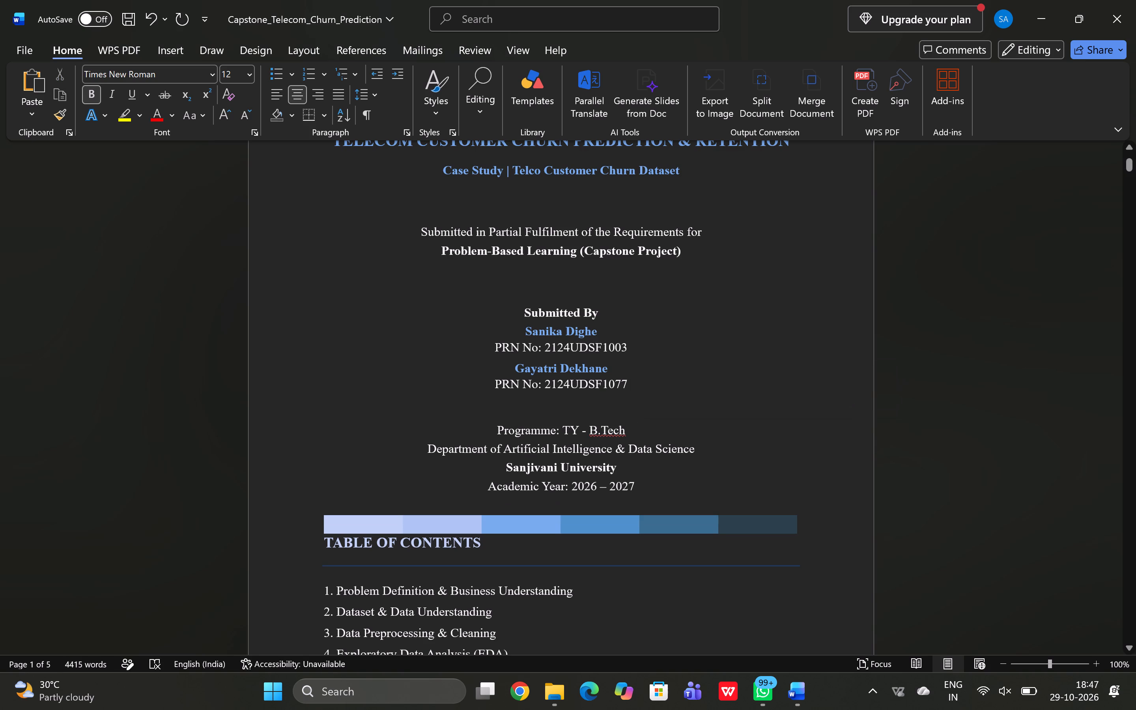
{"action": "left_click", "coordinate": [622, 306]}
{"action": "key", "text": "Return"}
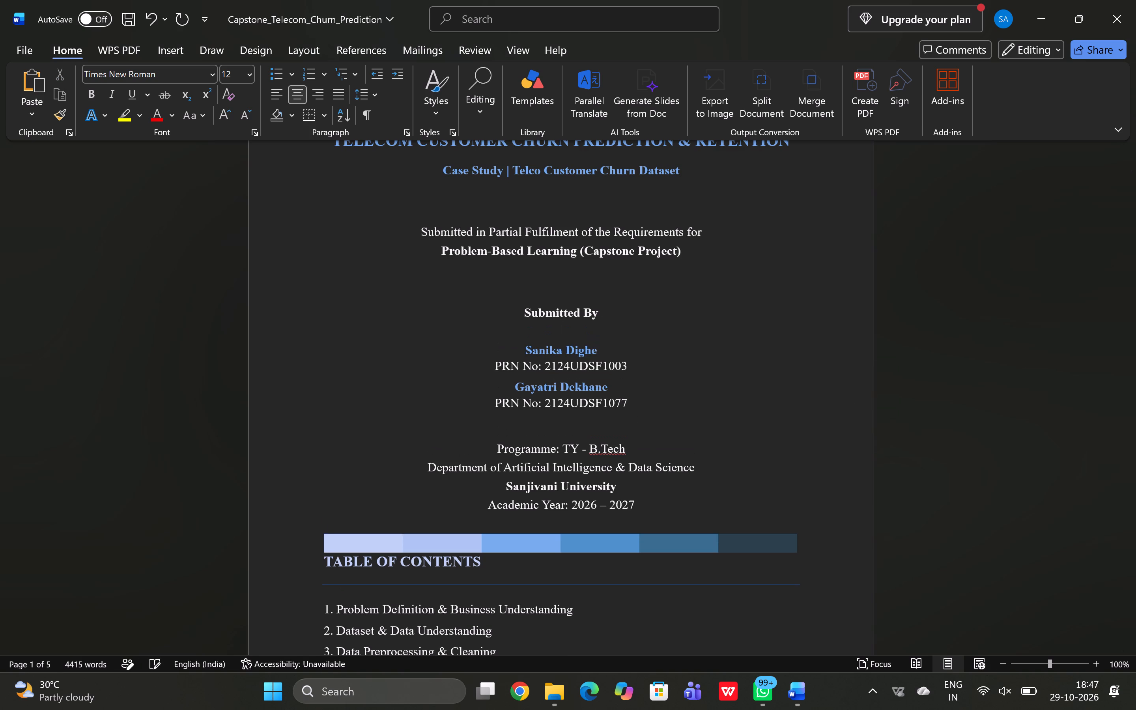
{"action": "key", "text": "ctrl+v"}
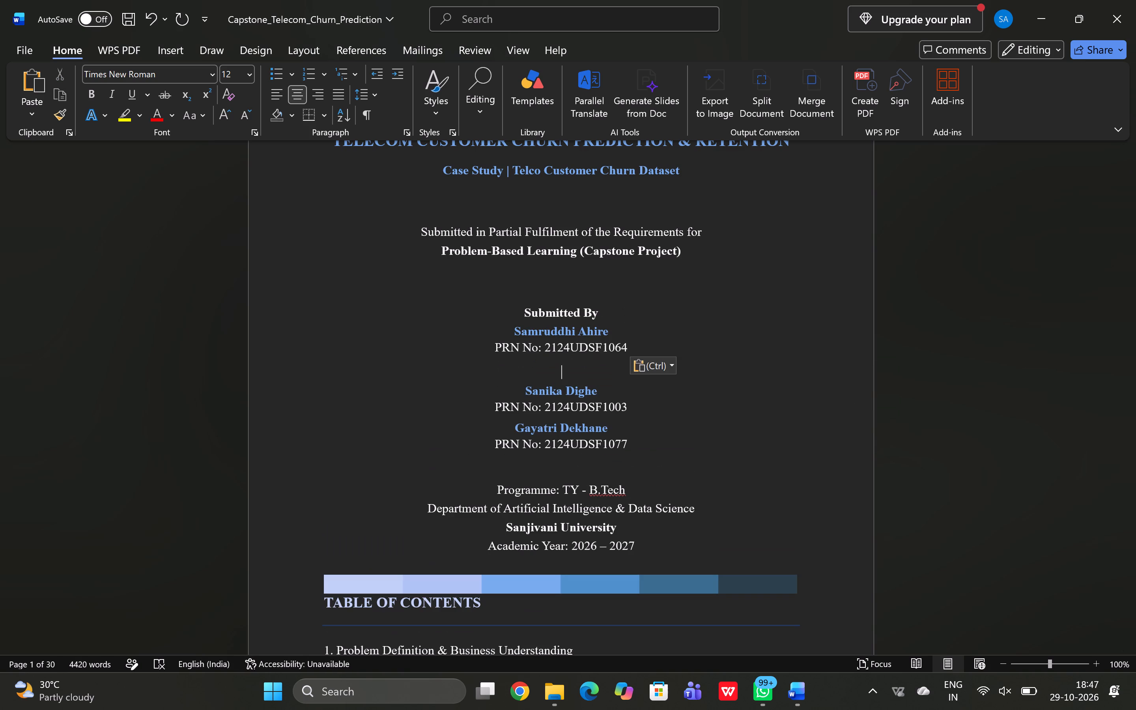
{"action": "key", "text": "BackSpace"}
{"action": "key", "text": "BackSpace"}
{"action": "key", "text": "BackSpace"}
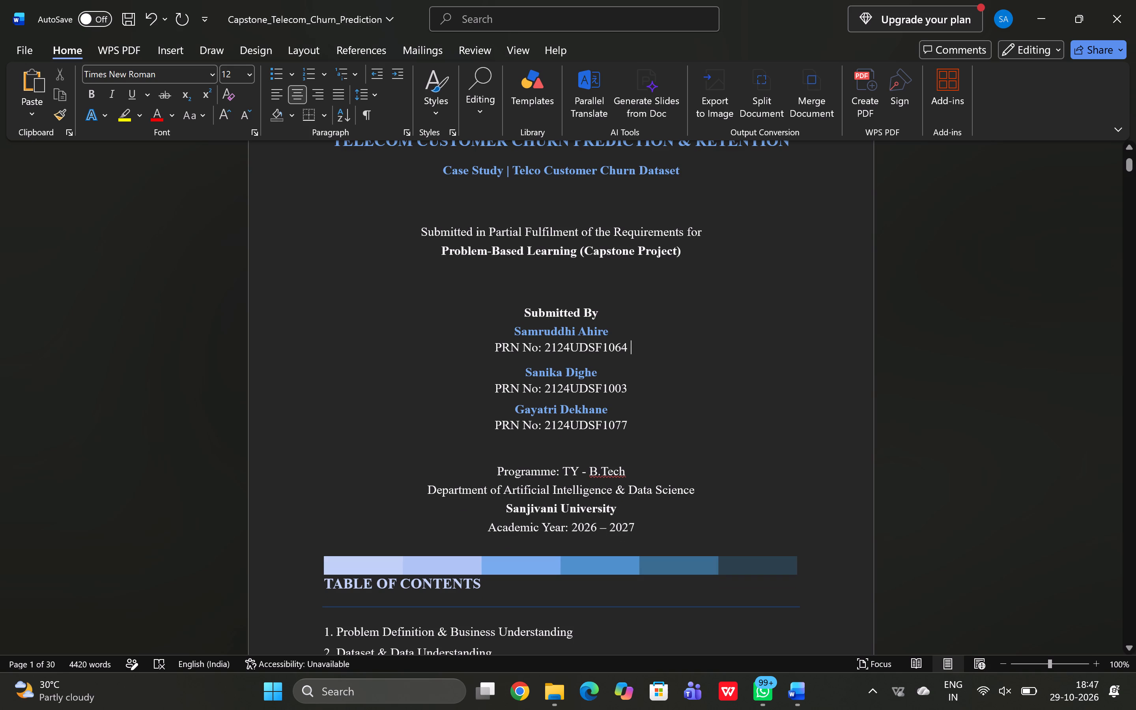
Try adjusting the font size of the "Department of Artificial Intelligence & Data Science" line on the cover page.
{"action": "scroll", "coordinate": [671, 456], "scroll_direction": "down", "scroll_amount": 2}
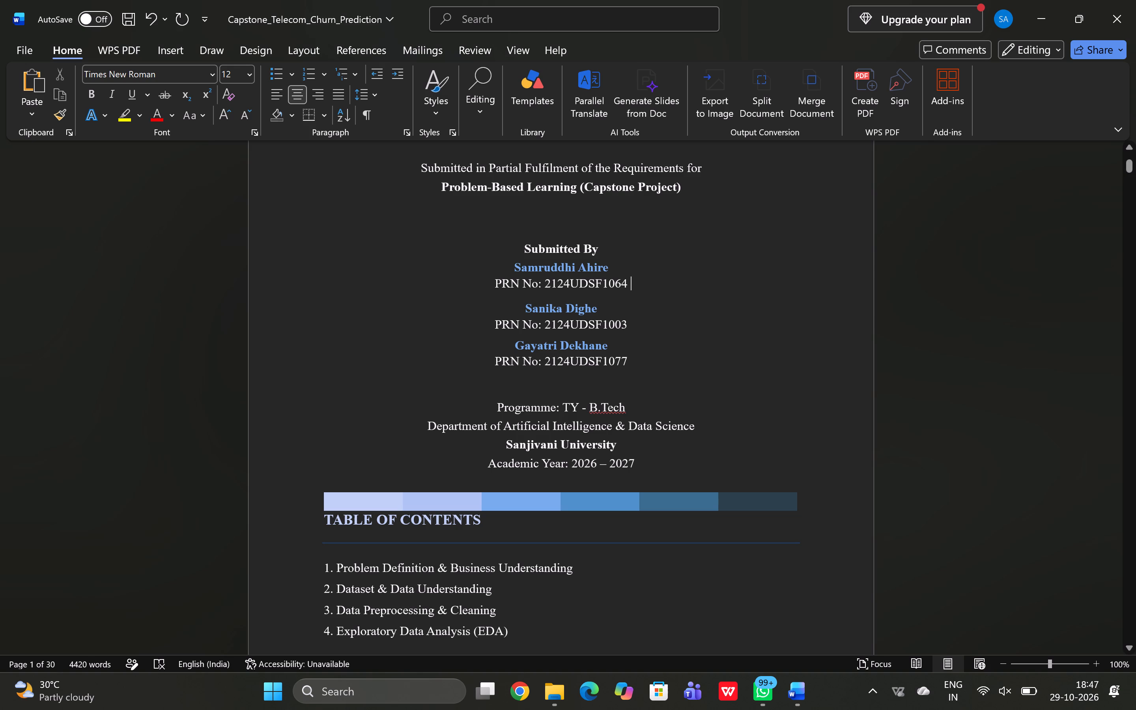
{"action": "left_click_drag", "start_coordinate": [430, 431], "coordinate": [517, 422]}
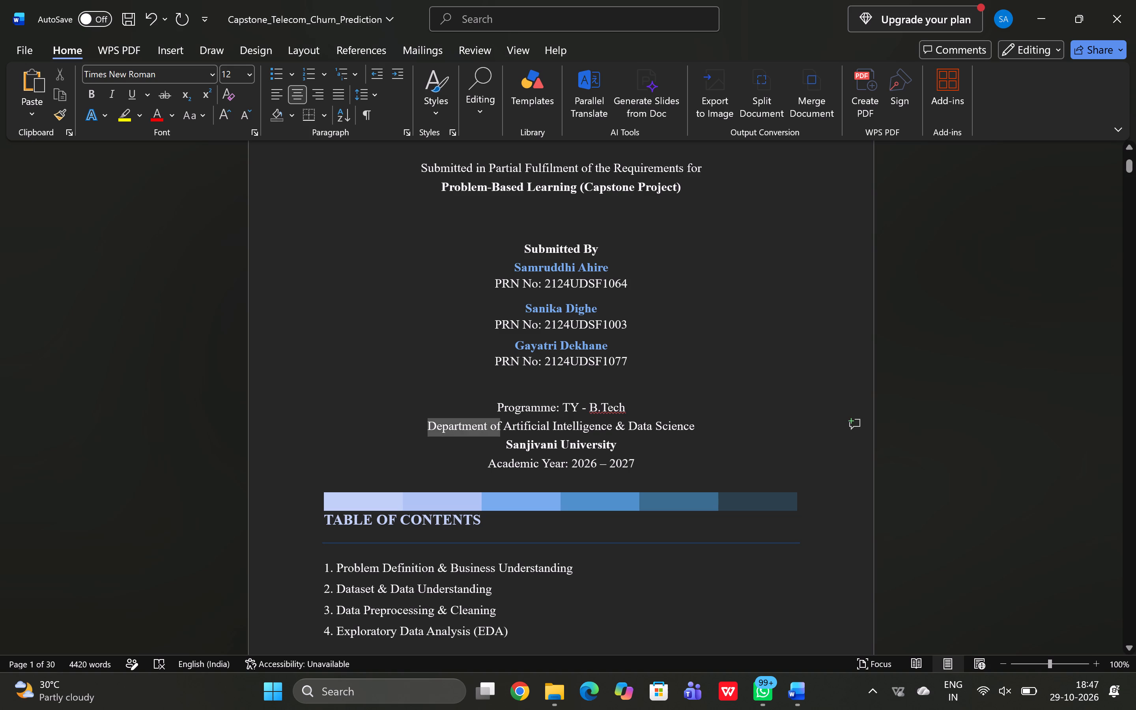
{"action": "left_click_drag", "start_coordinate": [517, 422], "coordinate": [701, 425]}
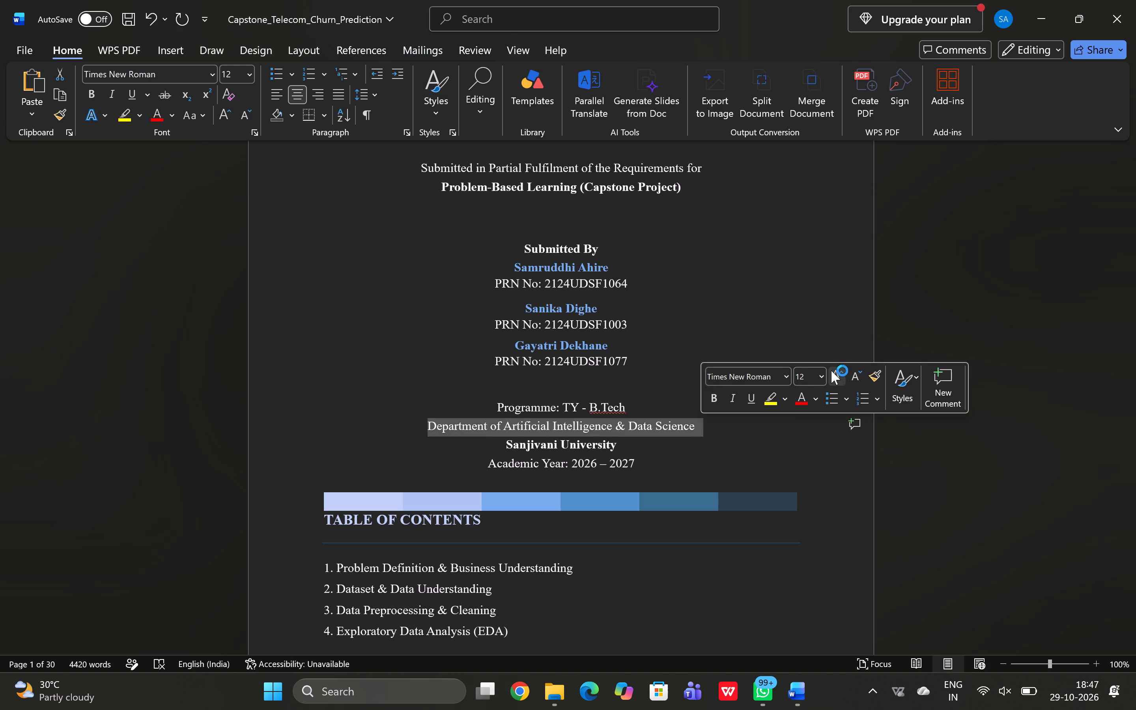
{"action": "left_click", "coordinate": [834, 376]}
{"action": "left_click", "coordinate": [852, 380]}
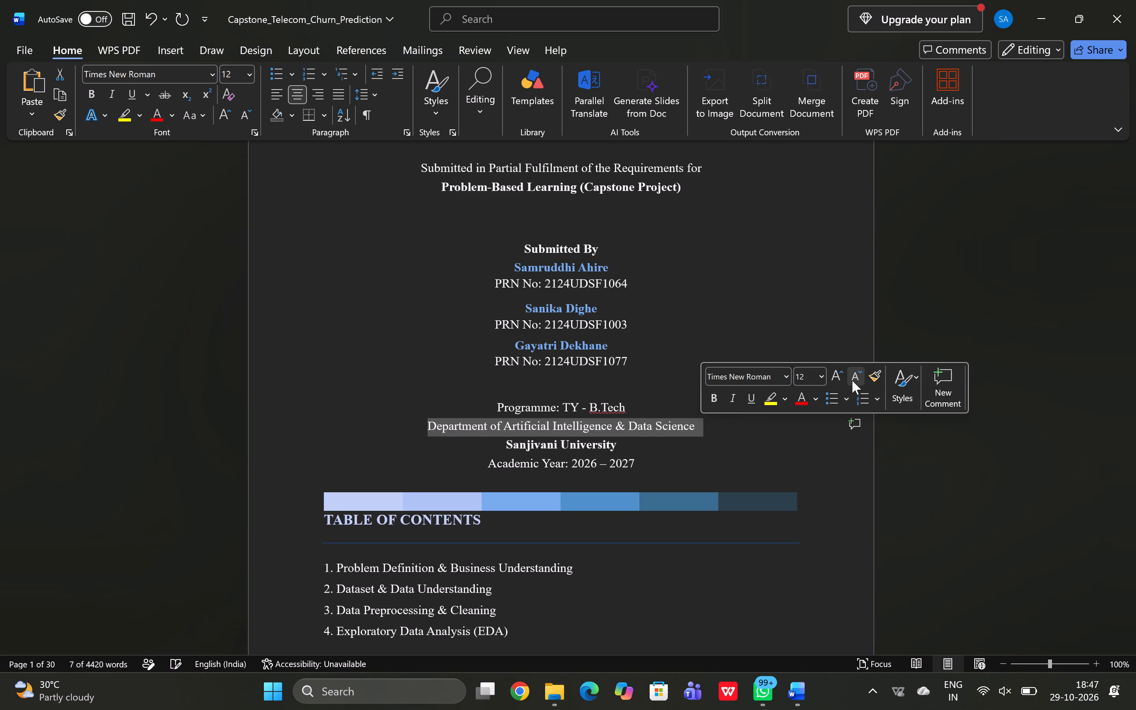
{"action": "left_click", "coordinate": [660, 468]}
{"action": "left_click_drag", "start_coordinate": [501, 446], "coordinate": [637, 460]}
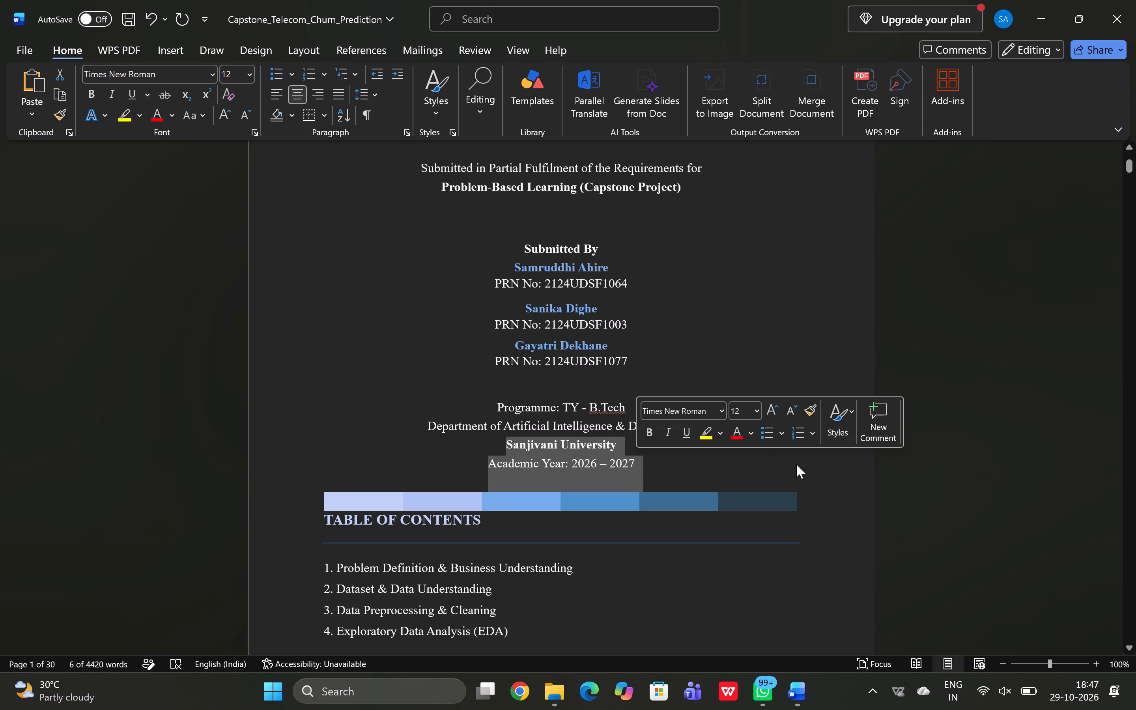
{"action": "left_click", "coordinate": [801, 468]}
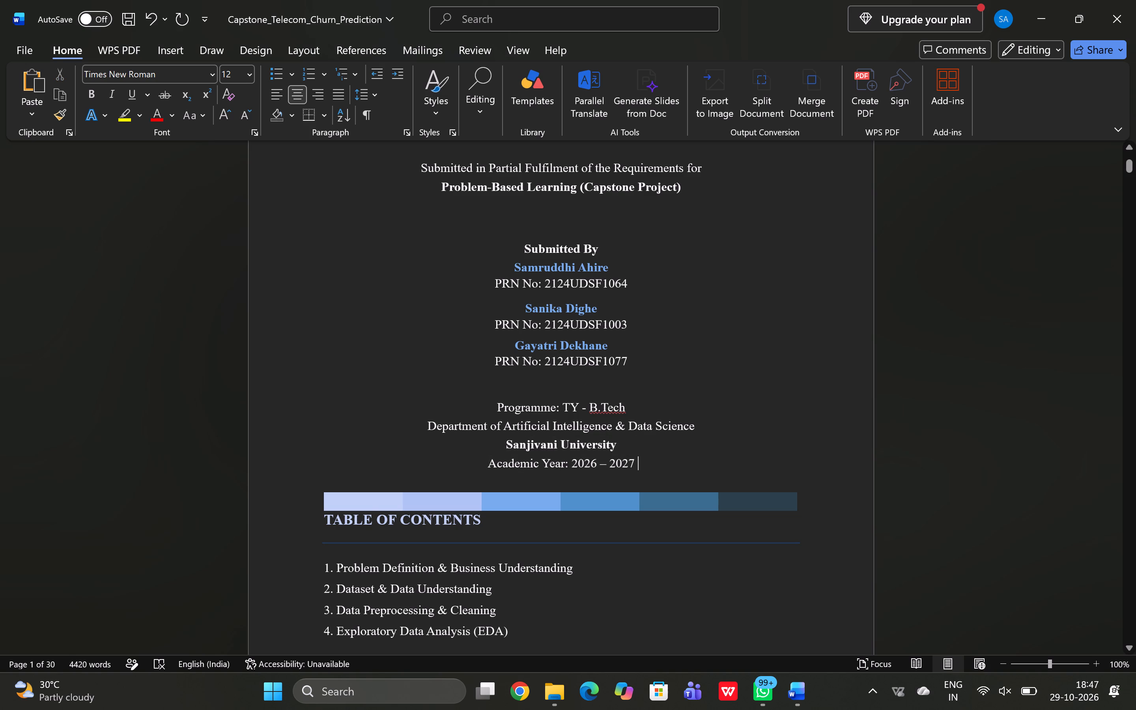
Review the report from the table of contents through its last page, and return to the cover page.
{"action": "scroll", "coordinate": [702, 457], "scroll_direction": "down", "scroll_amount": 3}
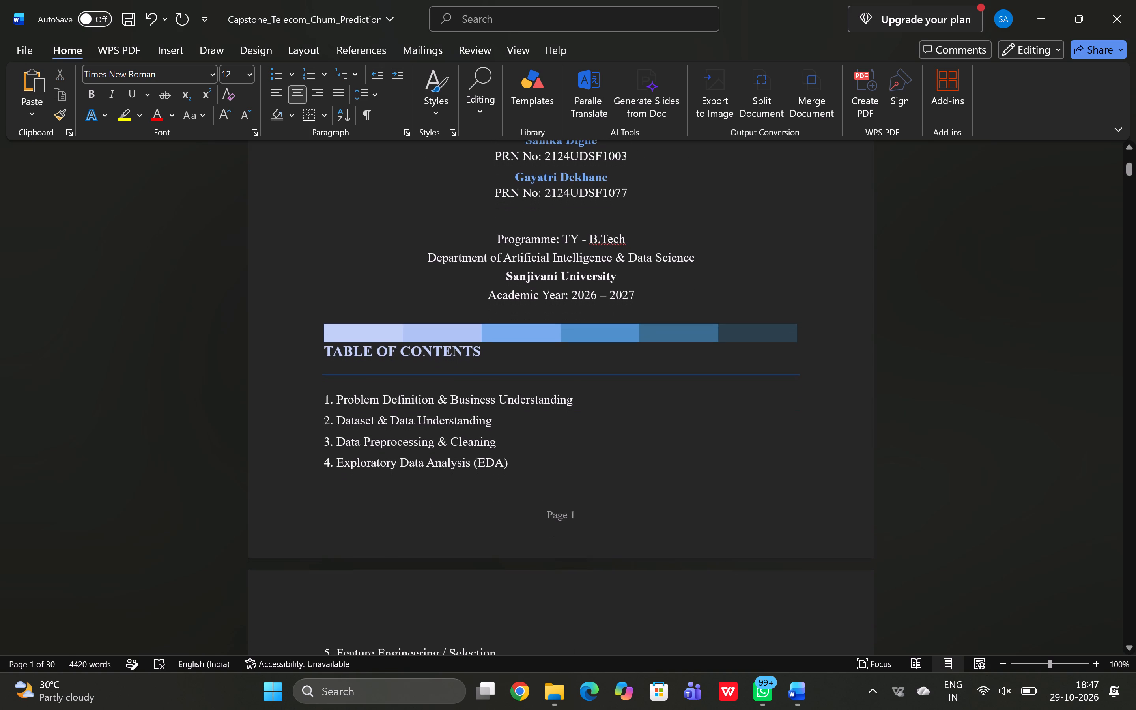
{"action": "scroll", "coordinate": [662, 455], "scroll_direction": "down", "scroll_amount": 5}
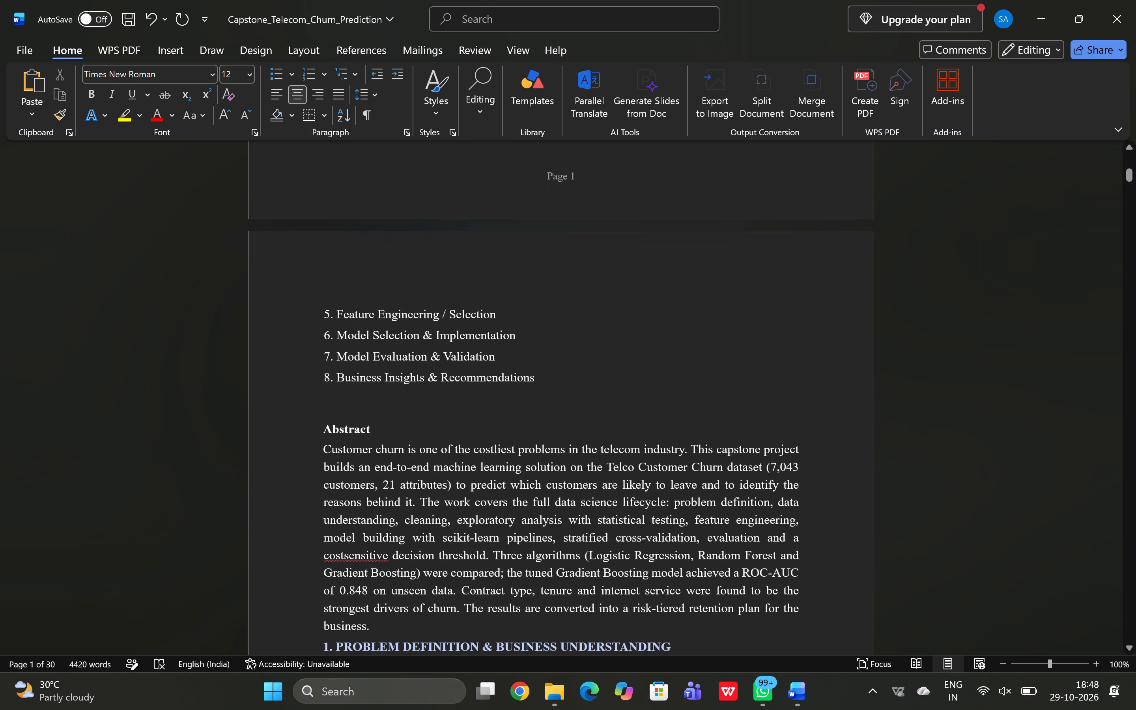
{"action": "scroll", "coordinate": [662, 455], "scroll_direction": "down", "scroll_amount": 3}
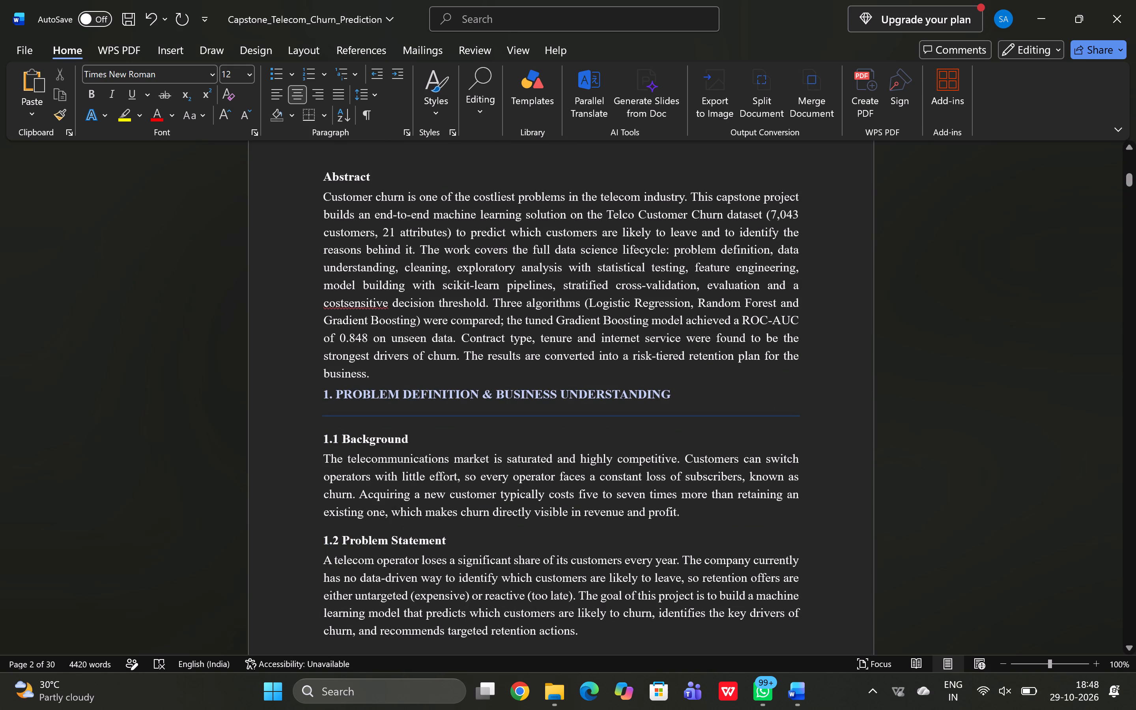
{"action": "scroll", "coordinate": [518, 445], "scroll_direction": "down", "scroll_amount": 4}
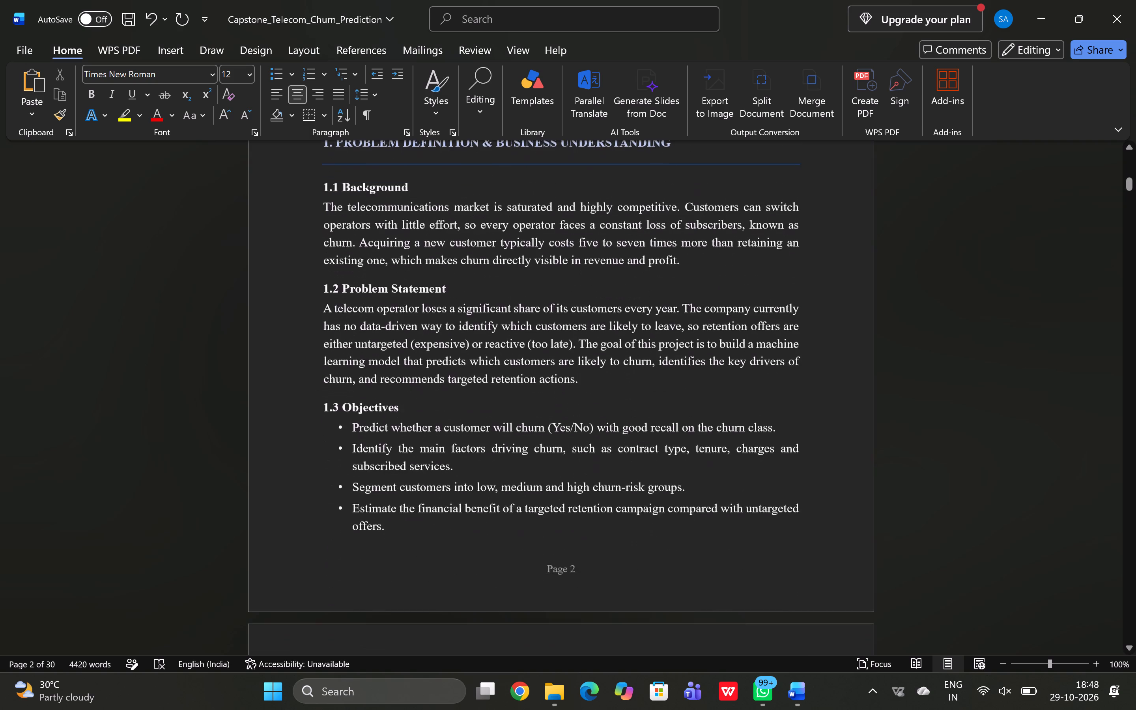
{"action": "scroll", "coordinate": [518, 445], "scroll_direction": "down", "scroll_amount": 4}
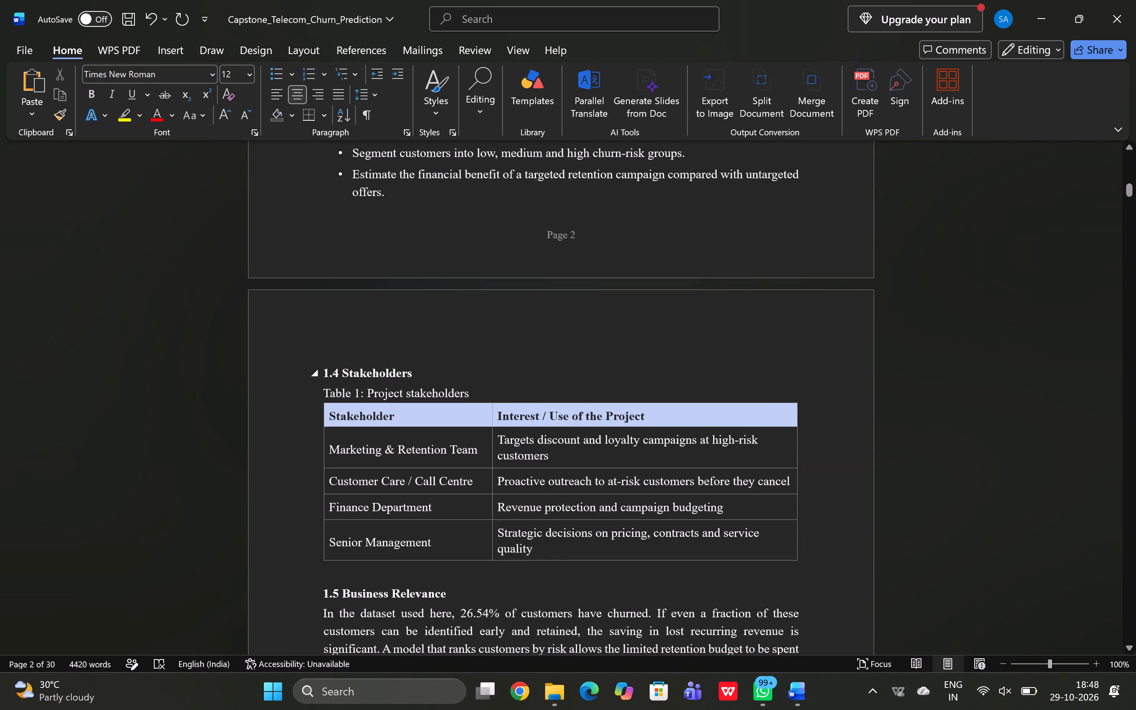
{"action": "scroll", "coordinate": [433, 476], "scroll_direction": "down", "scroll_amount": 1}
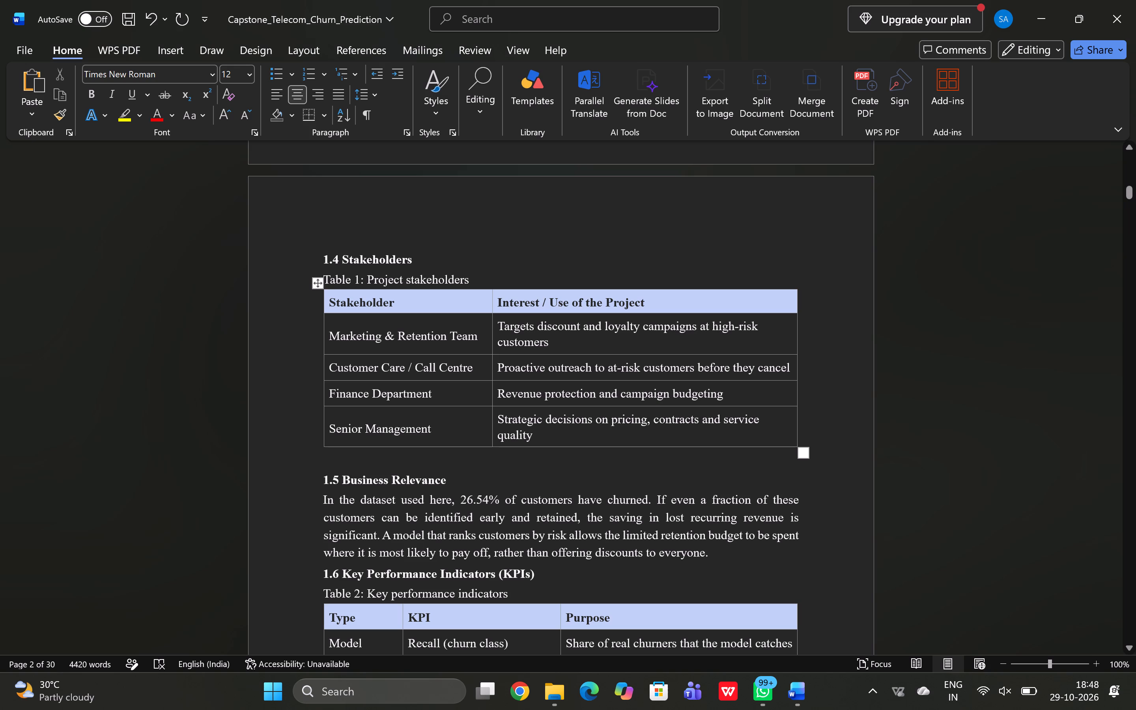
{"action": "scroll", "coordinate": [639, 524], "scroll_direction": "down", "scroll_amount": 4}
{"action": "scroll", "coordinate": [639, 524], "scroll_direction": "down", "scroll_amount": 20}
{"action": "scroll", "coordinate": [639, 524], "scroll_direction": "down", "scroll_amount": 3}
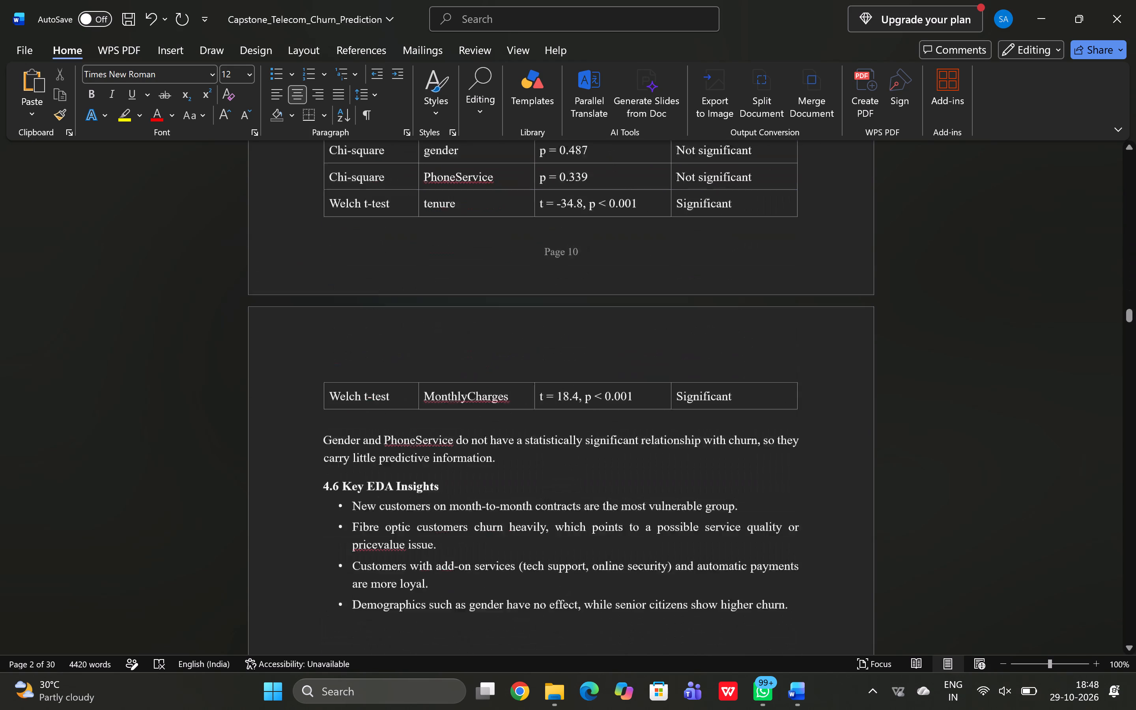
{"action": "scroll", "coordinate": [639, 524], "scroll_direction": "down", "scroll_amount": 20}
{"action": "scroll", "coordinate": [639, 524], "scroll_direction": "down", "scroll_amount": 8}
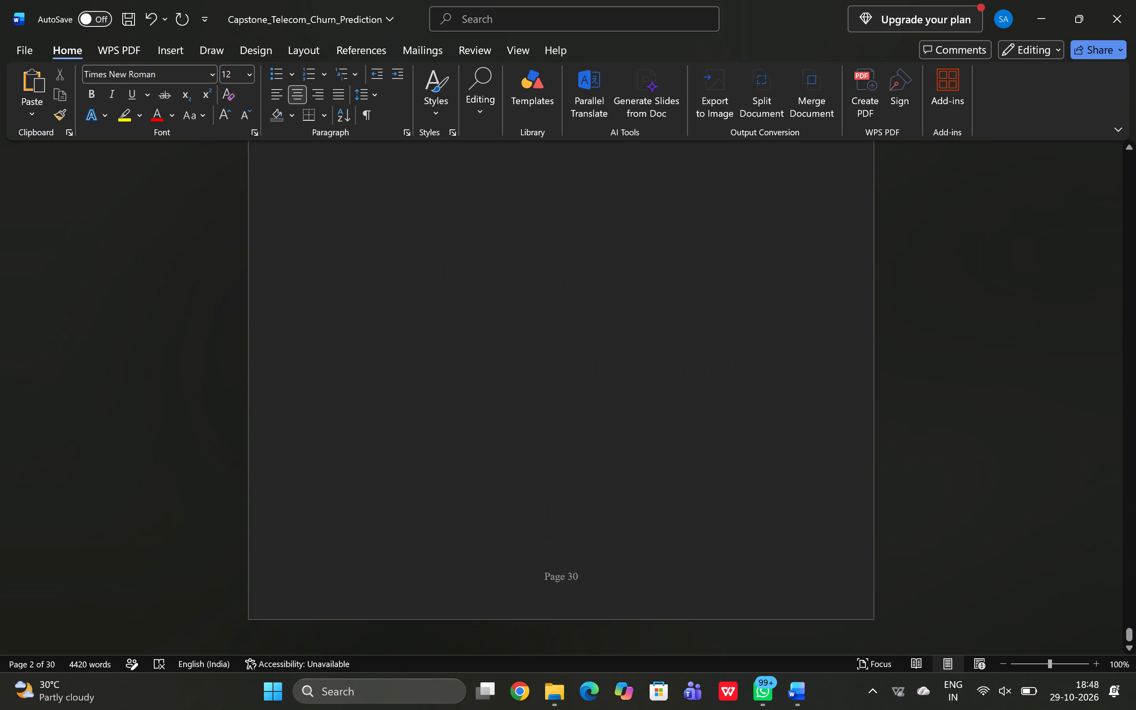
{"action": "scroll", "coordinate": [639, 524], "scroll_direction": "down", "scroll_amount": 1}
{"action": "scroll", "coordinate": [639, 524], "scroll_direction": "up", "scroll_amount": 20}
{"action": "scroll", "coordinate": [639, 524], "scroll_direction": "up", "scroll_amount": 20}
{"action": "scroll", "coordinate": [639, 524], "scroll_direction": "up", "scroll_amount": 11}
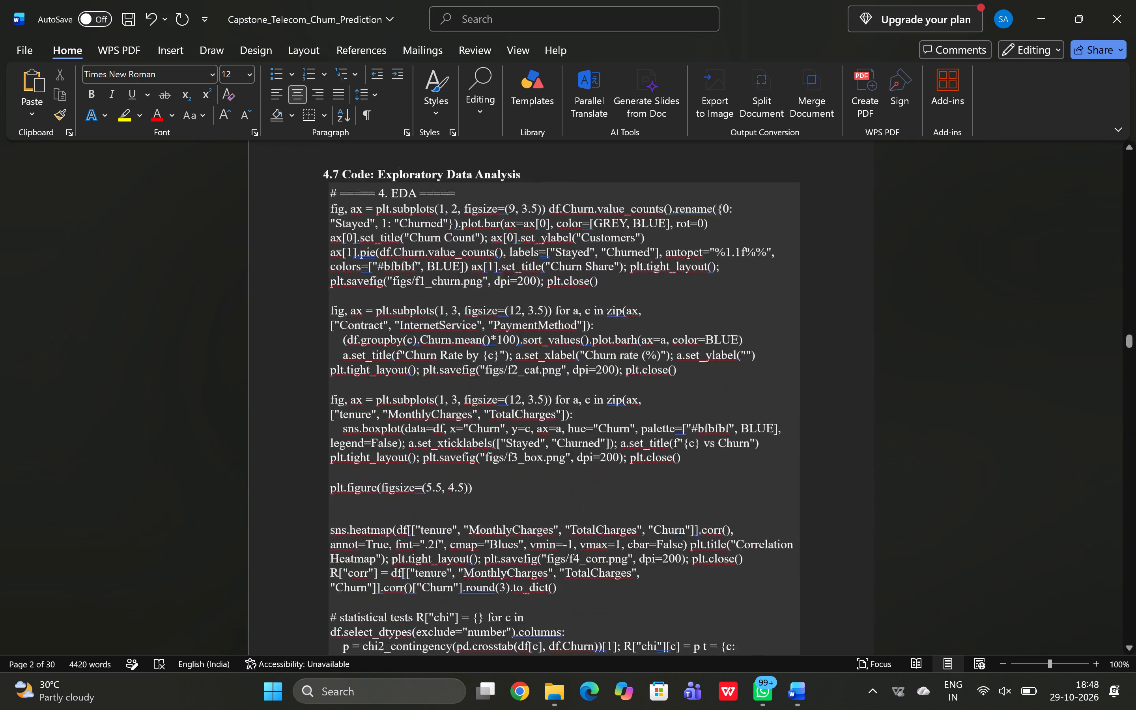
{"action": "scroll", "coordinate": [639, 524], "scroll_direction": "up", "scroll_amount": 11}
{"action": "scroll", "coordinate": [639, 524], "scroll_direction": "up", "scroll_amount": 13}
{"action": "scroll", "coordinate": [639, 524], "scroll_direction": "up", "scroll_amount": 9}
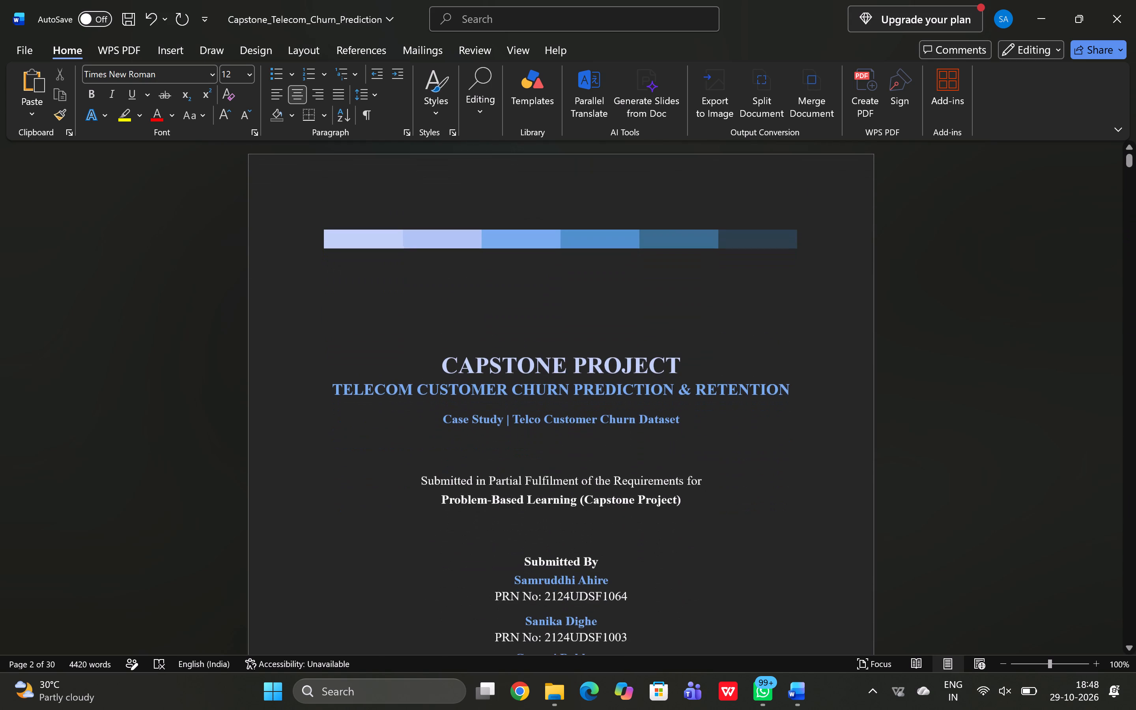
Reposition the CAPSTONE PROJECT title beneath the cover page's colour bar, centred with a line break above it.
{"action": "left_click", "coordinate": [462, 336]}
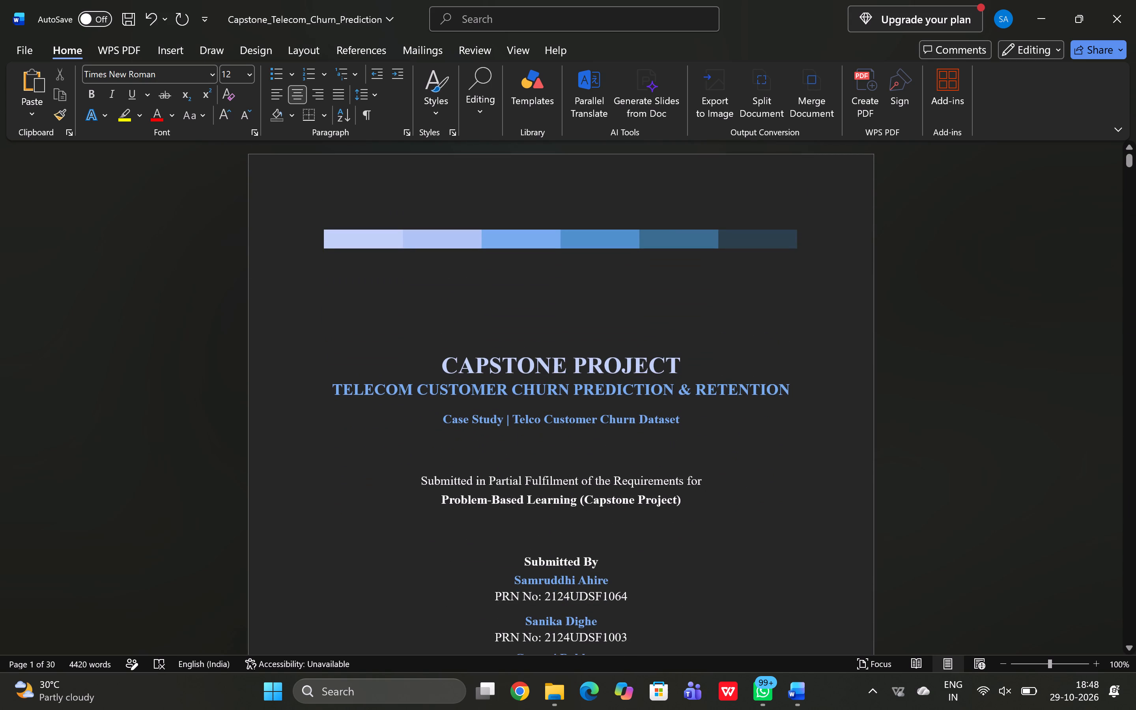
{"action": "left_click", "coordinate": [441, 354]}
{"action": "key", "text": "Up"}
{"action": "key", "text": "Down"}
{"action": "key", "text": "BackSpace"}
{"action": "key", "text": "BackSpace"}
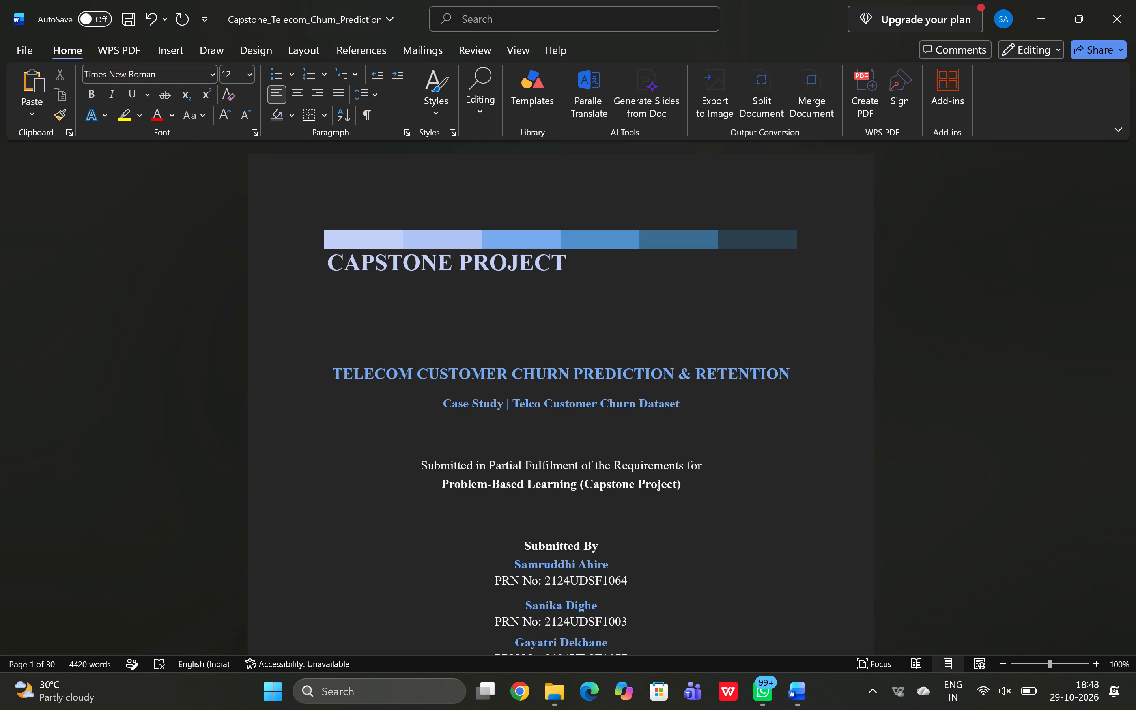
{"action": "left_click", "coordinate": [293, 101]}
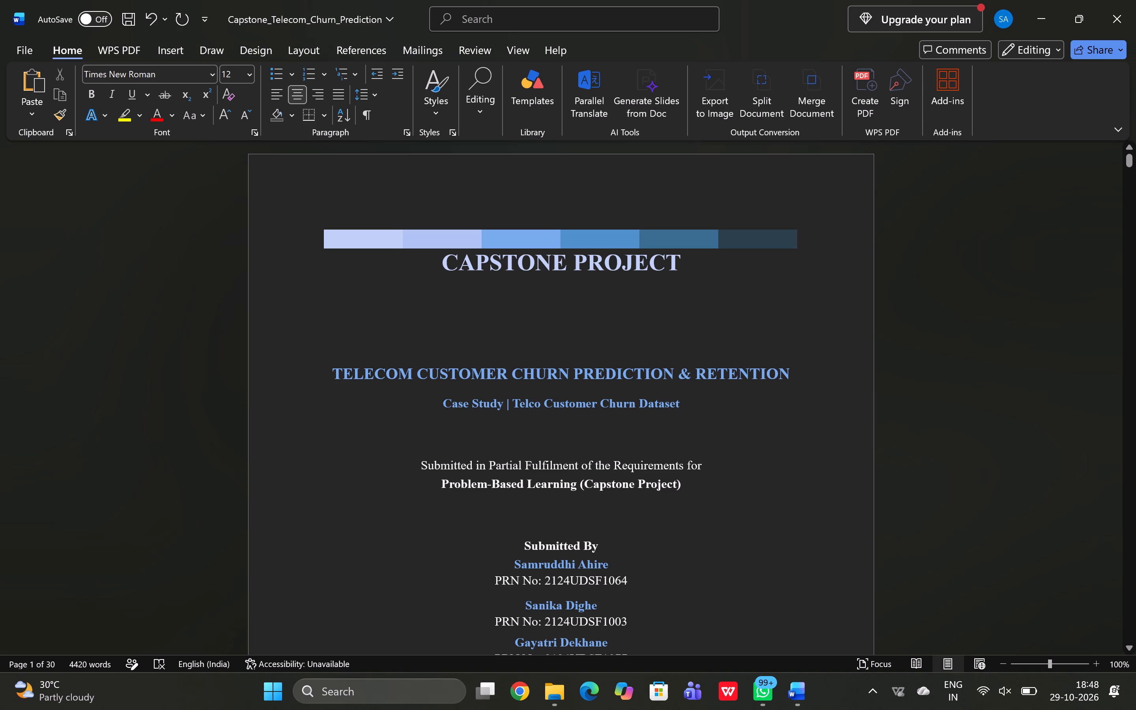
{"action": "key", "text": "Return"}
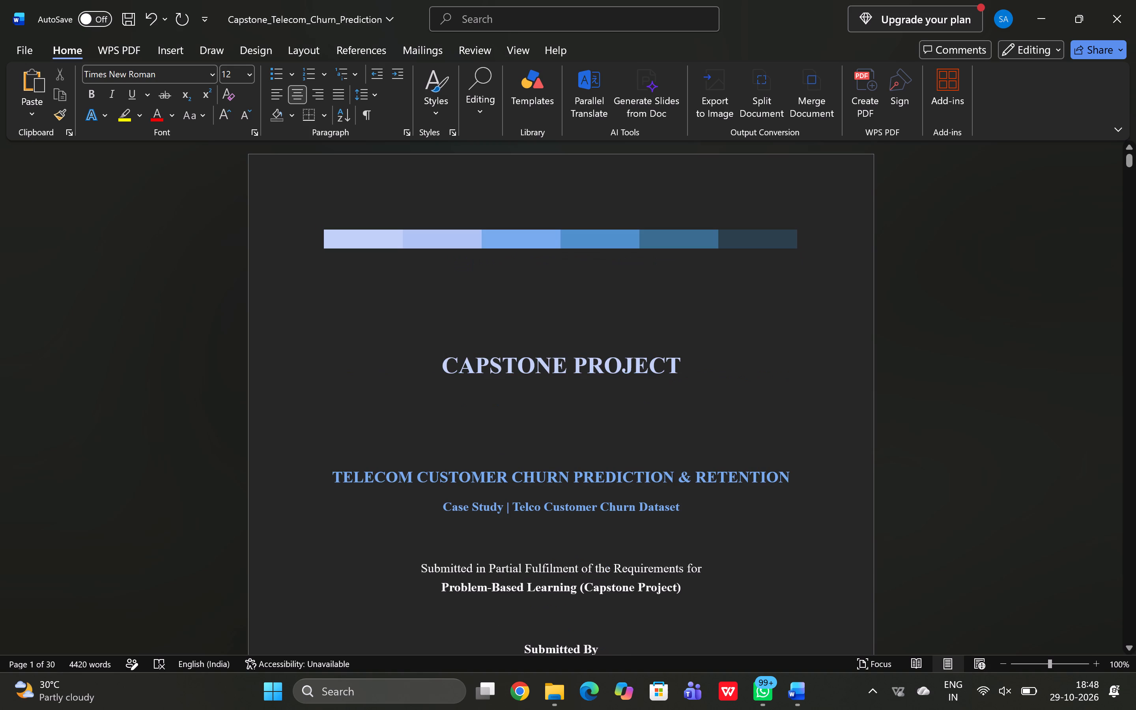
Undo the last four edits to the placement and spacing of the CAPSTONE PROJECT title on the cover page.
{"action": "left_click", "coordinate": [469, 445]}
{"action": "key", "text": "ctrl+z"}
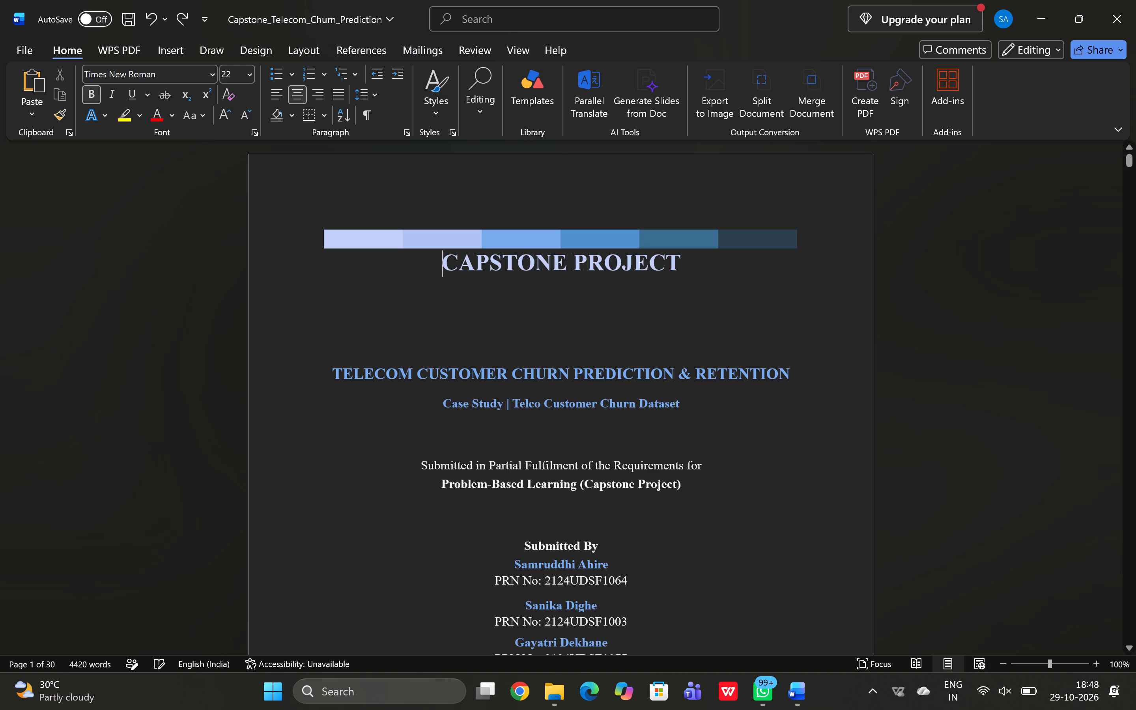
{"action": "key", "text": "ctrl+z"}
{"action": "key", "text": "ctrl+z"}
{"action": "key", "text": "ctrl+z"}
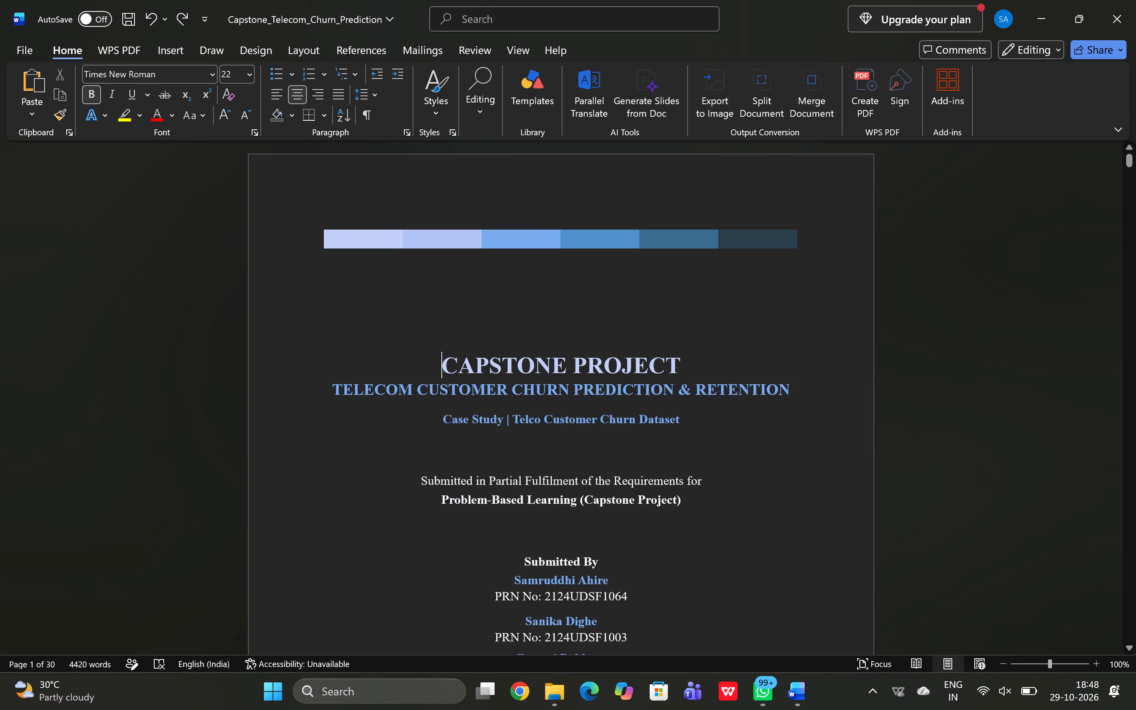
Check the cover page, table of contents and following pages, including the print preview of the first page.
{"action": "scroll", "coordinate": [646, 459], "scroll_direction": "down", "scroll_amount": 9}
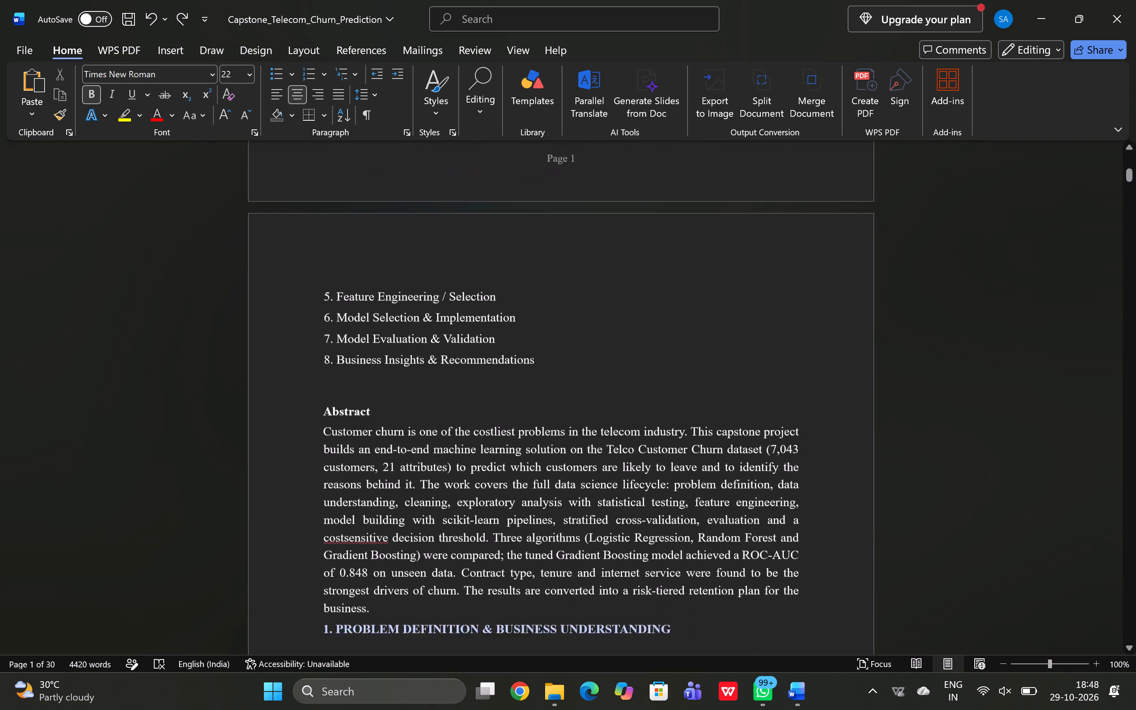
{"action": "scroll", "coordinate": [646, 459], "scroll_direction": "down", "scroll_amount": 4}
{"action": "scroll", "coordinate": [646, 459], "scroll_direction": "up", "scroll_amount": 2}
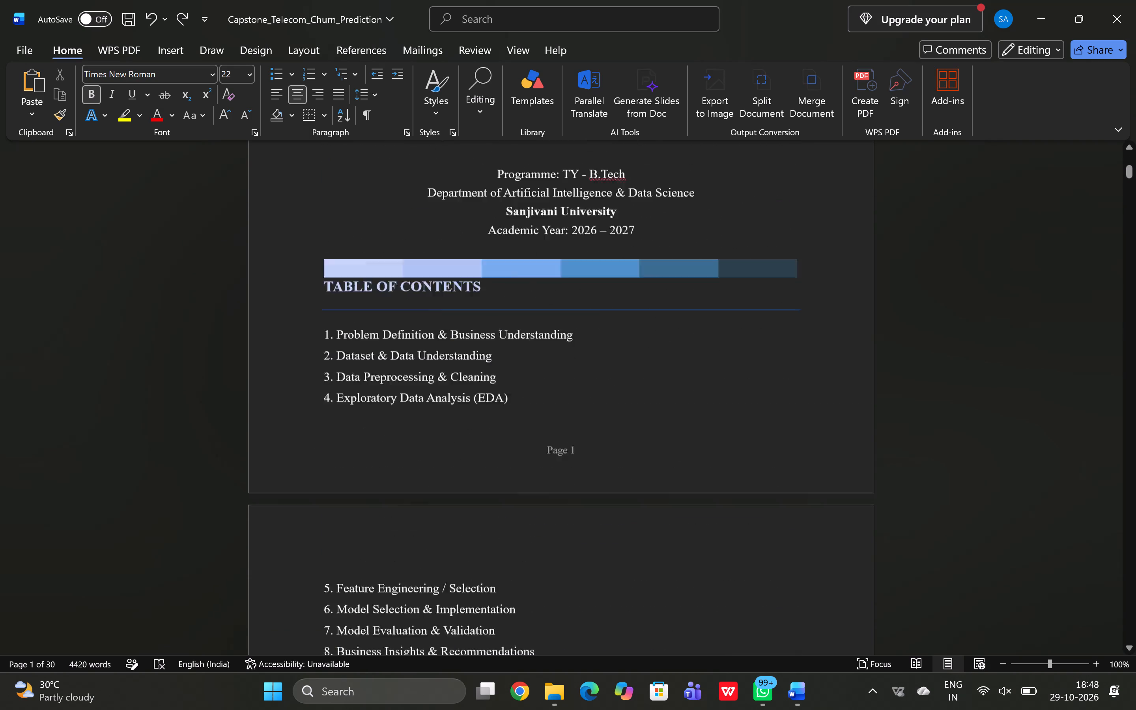
{"action": "scroll", "coordinate": [646, 459], "scroll_direction": "down", "scroll_amount": 6}
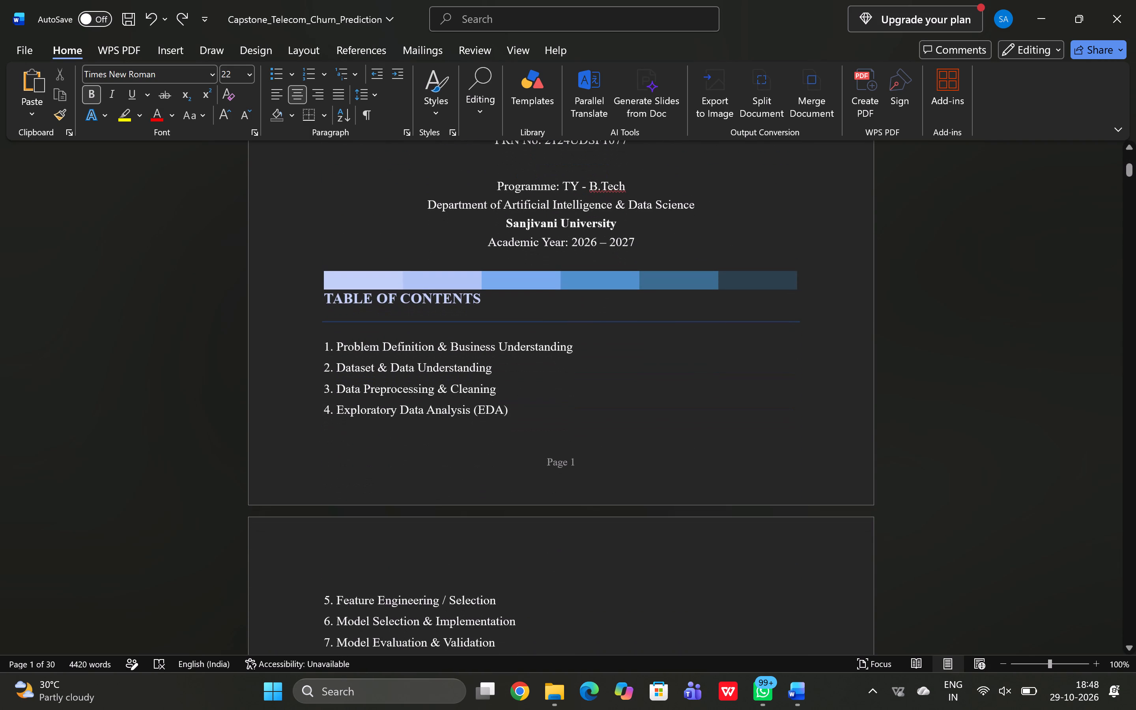
{"action": "scroll", "coordinate": [646, 459], "scroll_direction": "down", "scroll_amount": 1}
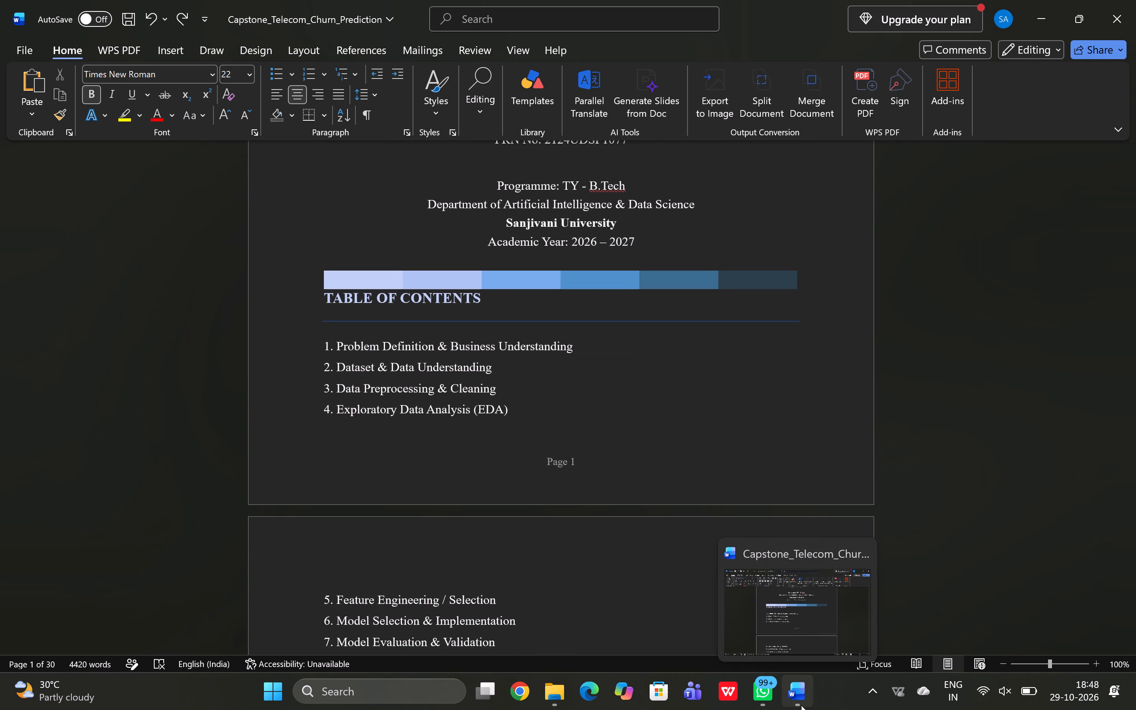
{"action": "key", "text": "ctrl+p"}
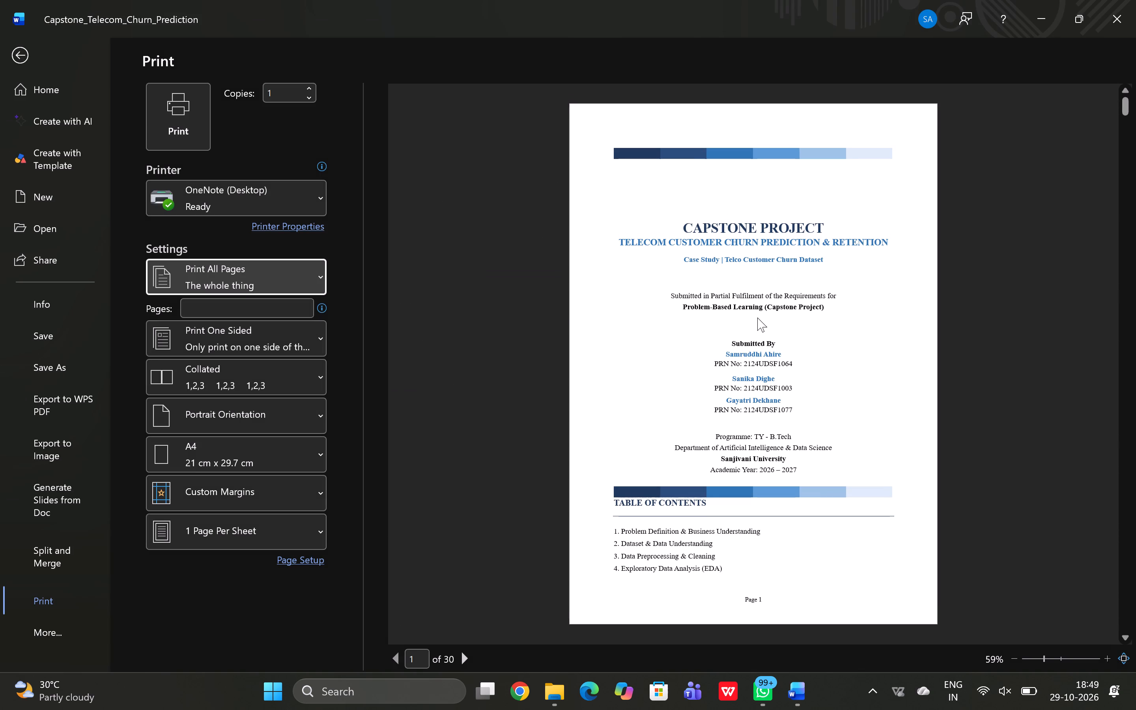
{"action": "scroll", "coordinate": [779, 389], "scroll_direction": "down", "scroll_amount": 4}
{"action": "left_click", "coordinate": [16, 52]}
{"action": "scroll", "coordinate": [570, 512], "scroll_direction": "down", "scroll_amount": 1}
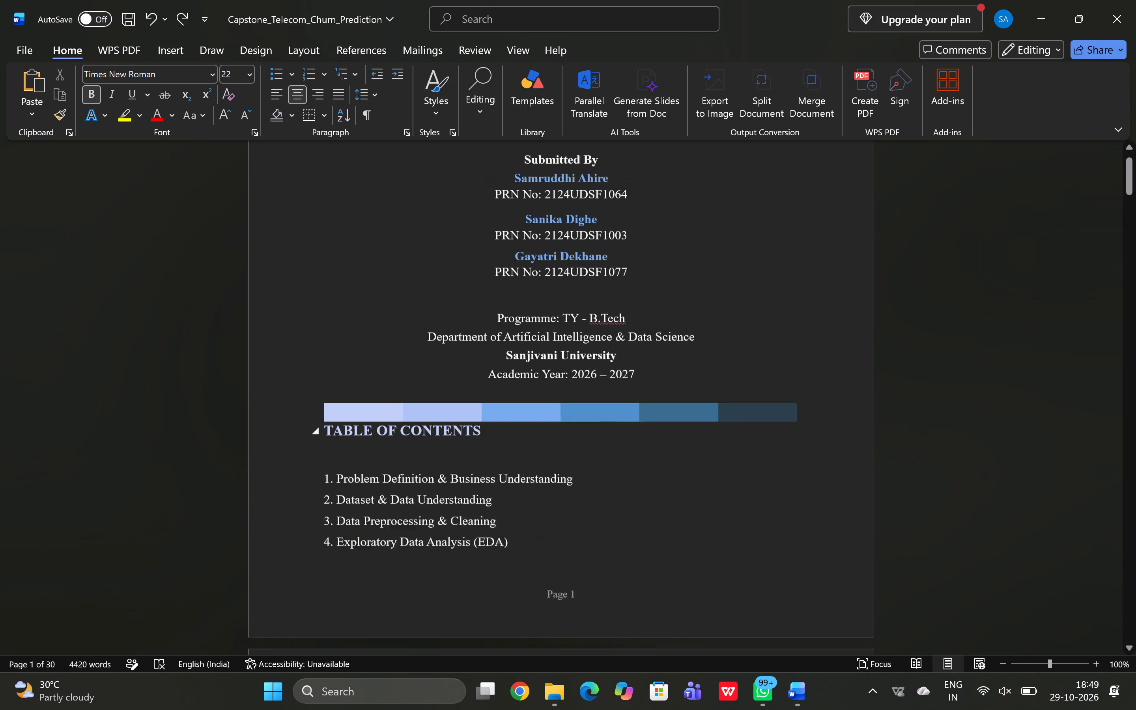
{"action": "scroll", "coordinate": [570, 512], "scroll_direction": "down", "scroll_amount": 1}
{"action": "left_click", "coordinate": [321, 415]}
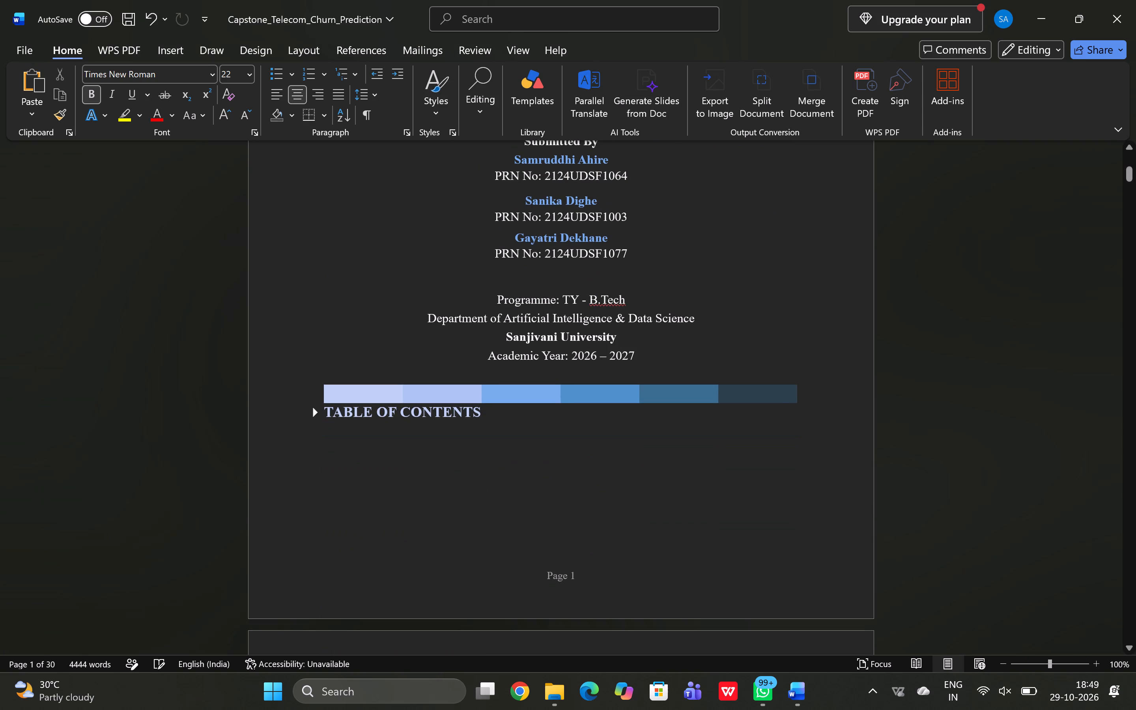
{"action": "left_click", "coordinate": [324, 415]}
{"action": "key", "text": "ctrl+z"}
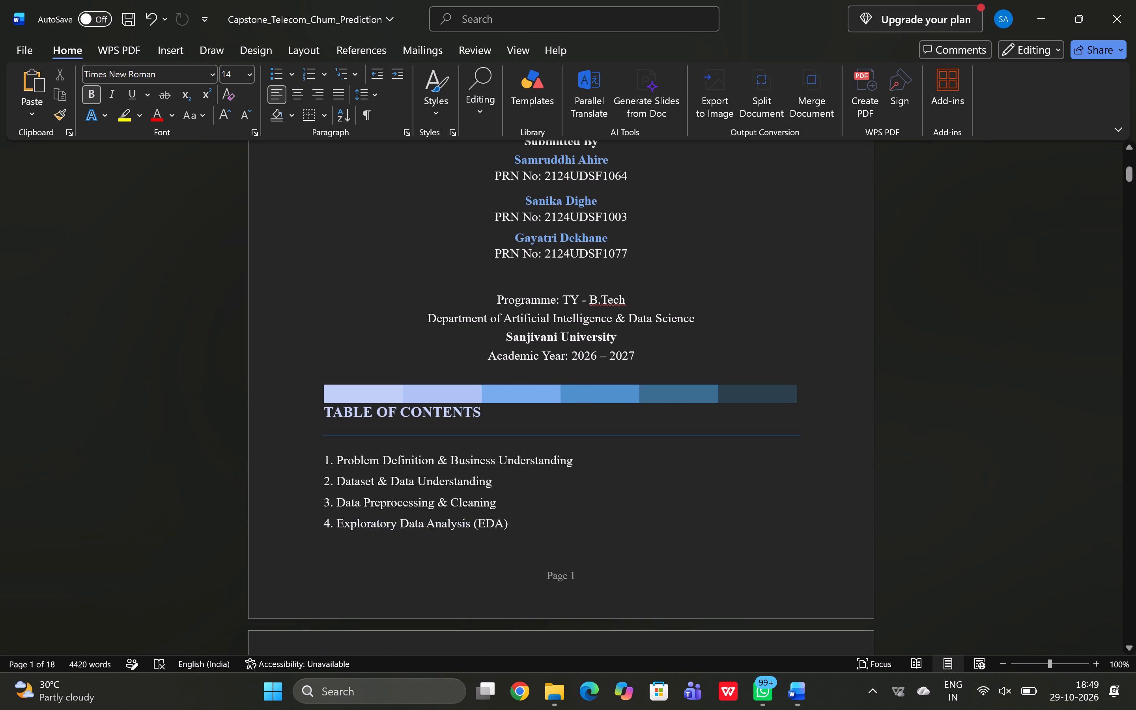
Insert blank lines before the TABLE OF CONTENTS heading to push it onto the top of page 2.
{"action": "scroll", "coordinate": [324, 415], "scroll_direction": "down", "scroll_amount": 5}
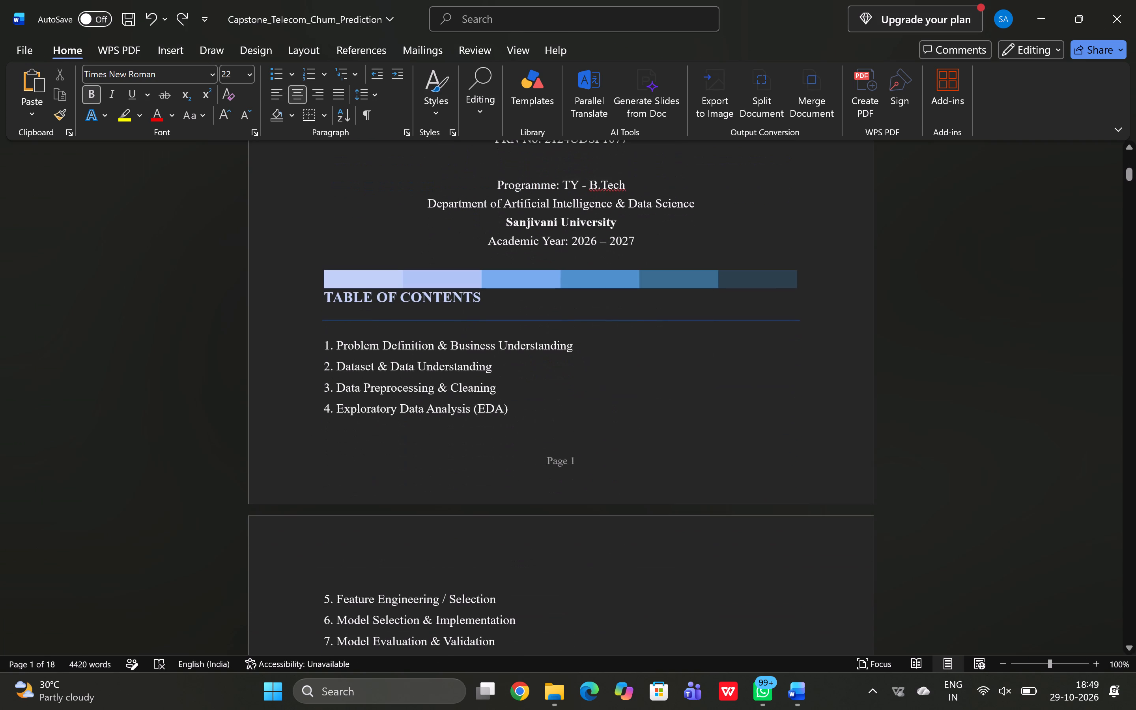
{"action": "left_click", "coordinate": [323, 302]}
{"action": "key", "text": "Return"}
{"action": "key", "text": "Return"}
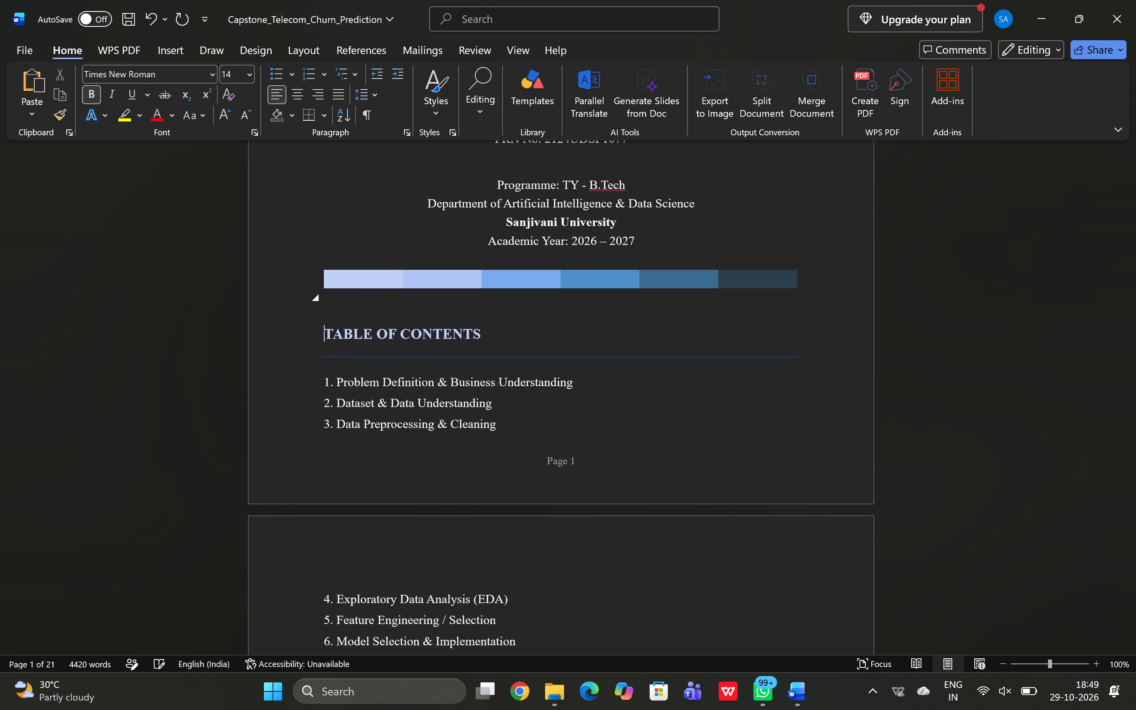
{"action": "key", "text": "Return"}
{"action": "key", "text": "Return"}
{"action": "key", "text": "Return"}
{"action": "key", "text": "Return"}
{"action": "key", "text": "Return"}
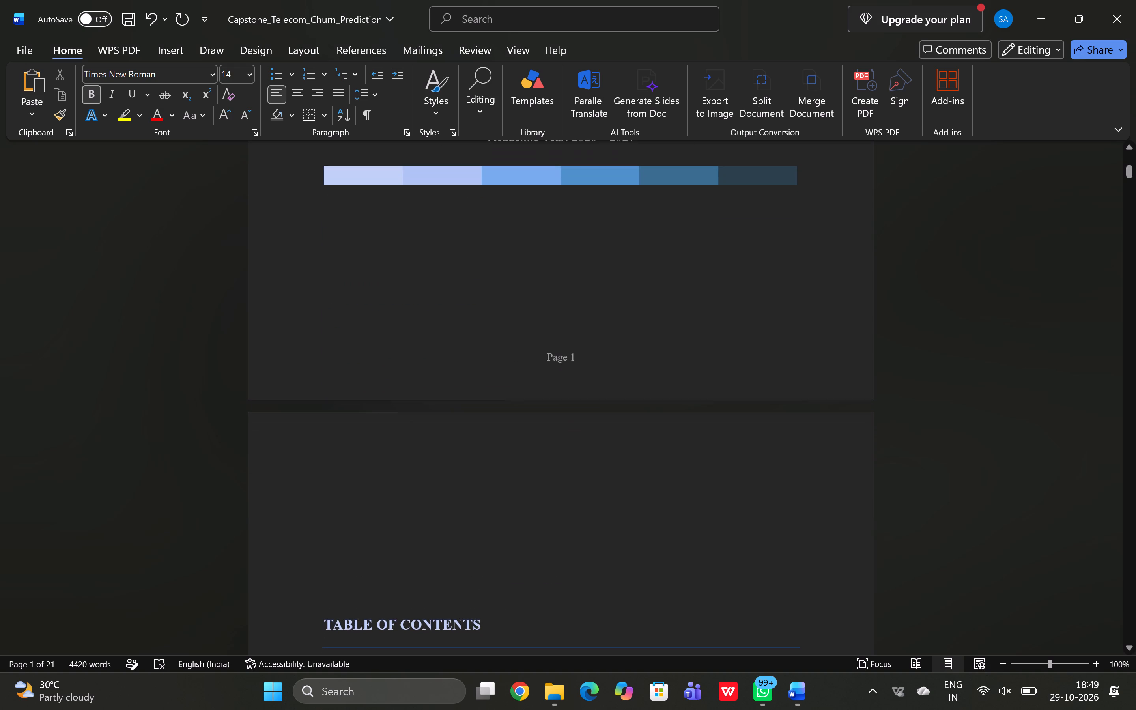
{"action": "key", "text": "BackSpace"}
{"action": "key", "text": "Return"}
{"action": "key", "text": "Up"}
{"action": "key", "text": "Up"}
{"action": "key", "text": "Down"}
{"action": "key", "text": "BackSpace"}
{"action": "key", "text": "Return"}
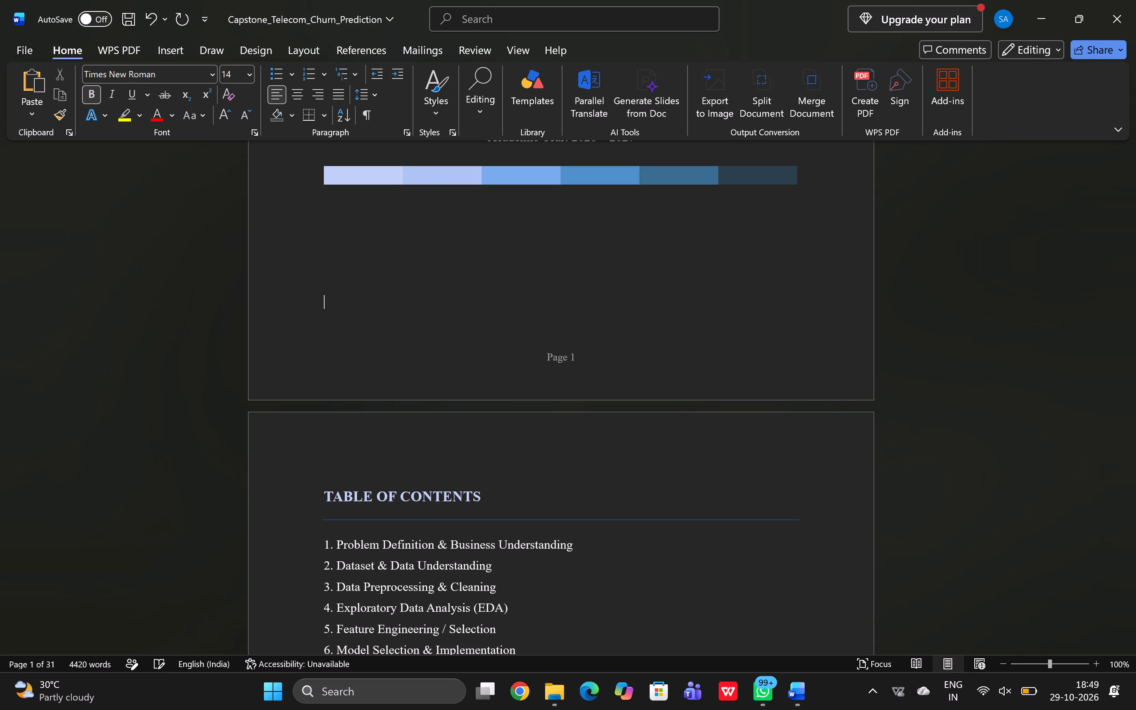
Add three blank lines beneath the Academic Year line to lower the colour bar toward the foot of page 1.
{"action": "left_click", "coordinate": [421, 452]}
{"action": "scroll", "coordinate": [408, 289], "scroll_direction": "down", "scroll_amount": 10}
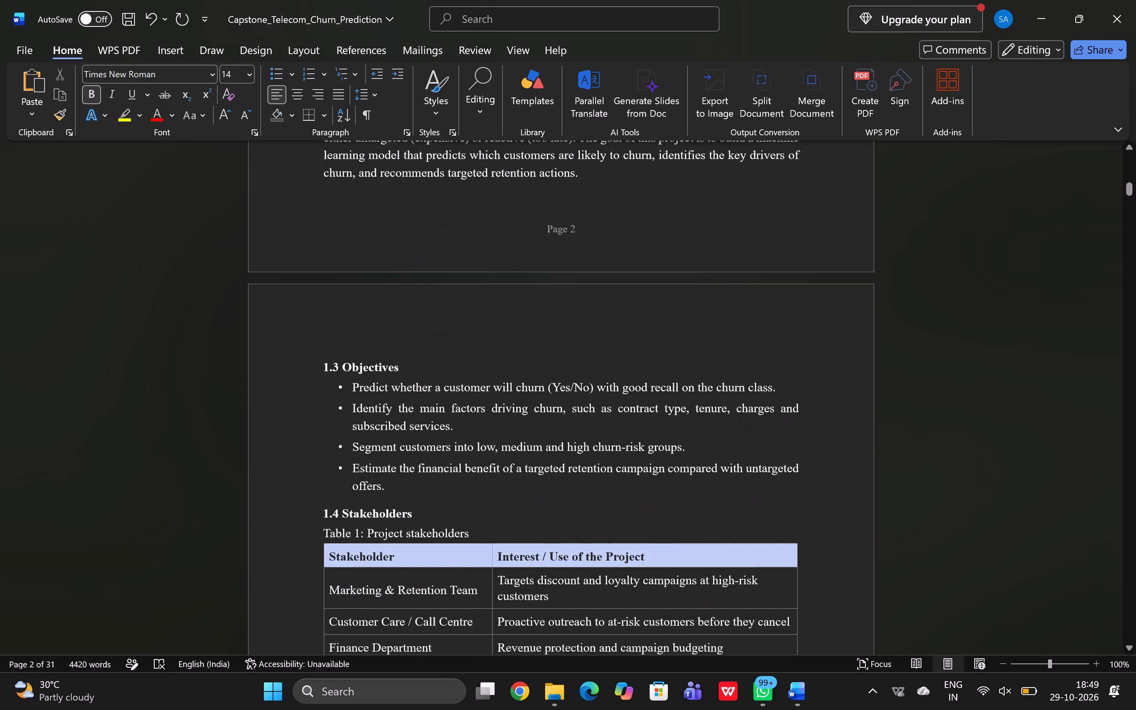
{"action": "scroll", "coordinate": [408, 289], "scroll_direction": "up", "scroll_amount": 8}
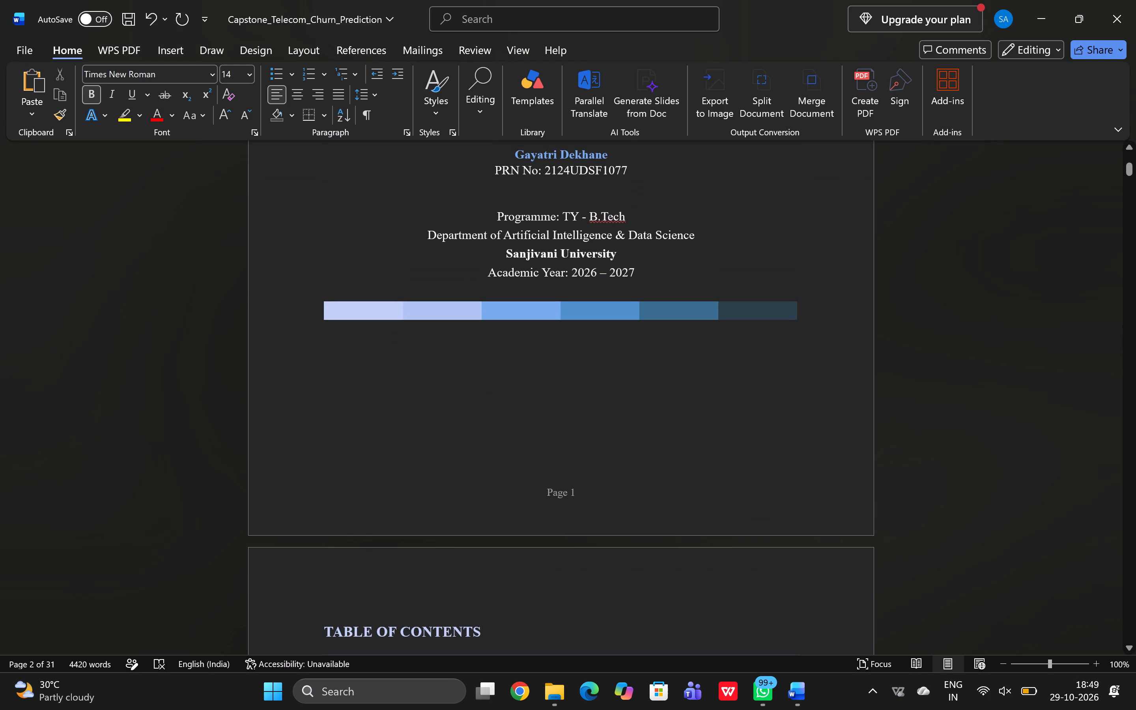
{"action": "left_click", "coordinate": [685, 272]}
{"action": "key", "text": "Return"}
{"action": "key", "text": "Return"}
{"action": "key", "text": "Return"}
{"action": "key", "text": "Return"}
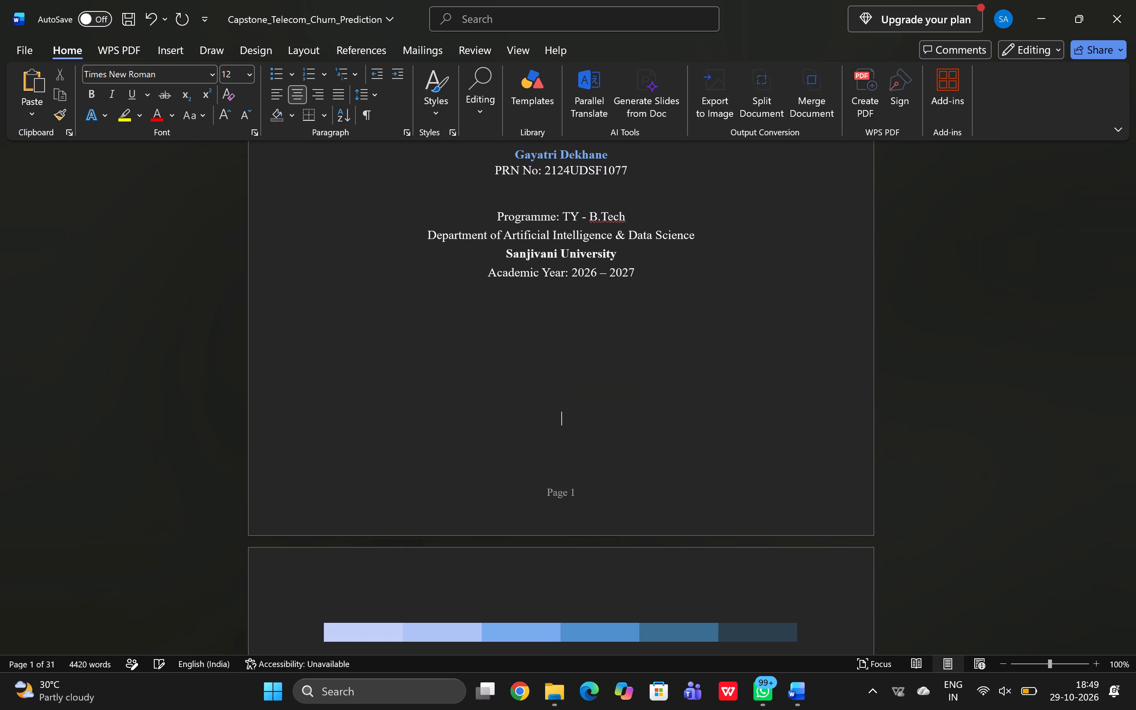
{"action": "key", "text": "BackSpace"}
Remove the extra blank lines above the TABLE OF CONTENTS heading so it starts at the top of page 2.
{"action": "scroll", "coordinate": [711, 357], "scroll_direction": "down", "scroll_amount": 4}
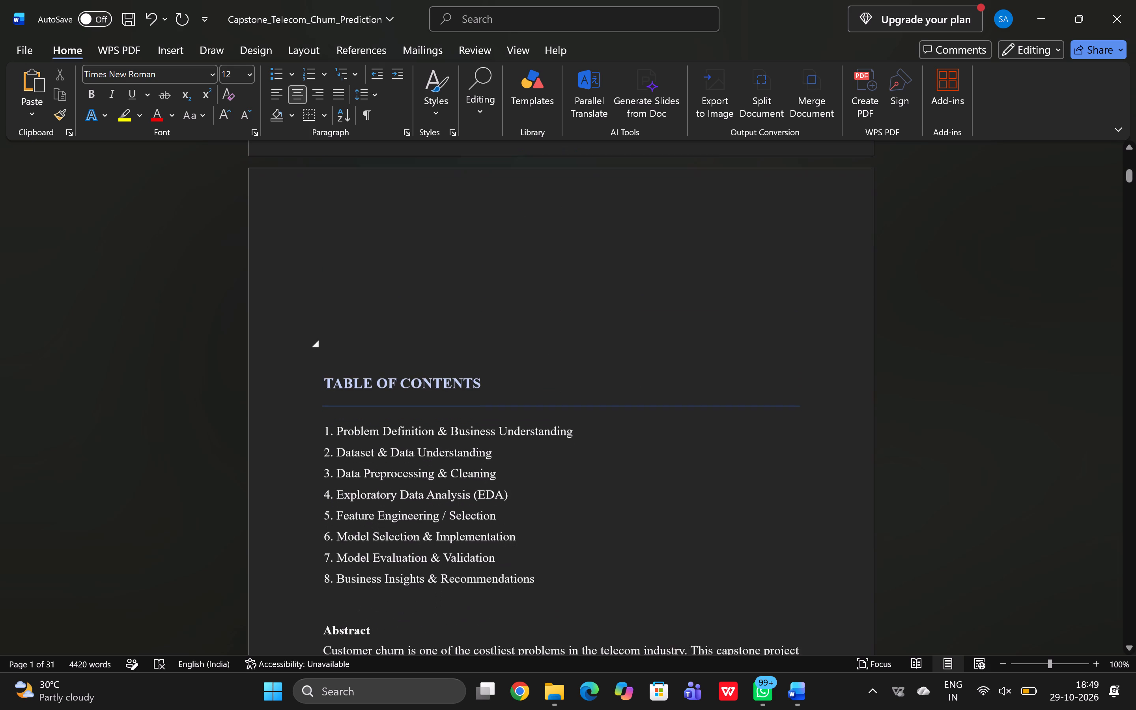
{"action": "left_click", "coordinate": [440, 334]}
{"action": "key", "text": "BackSpace"}
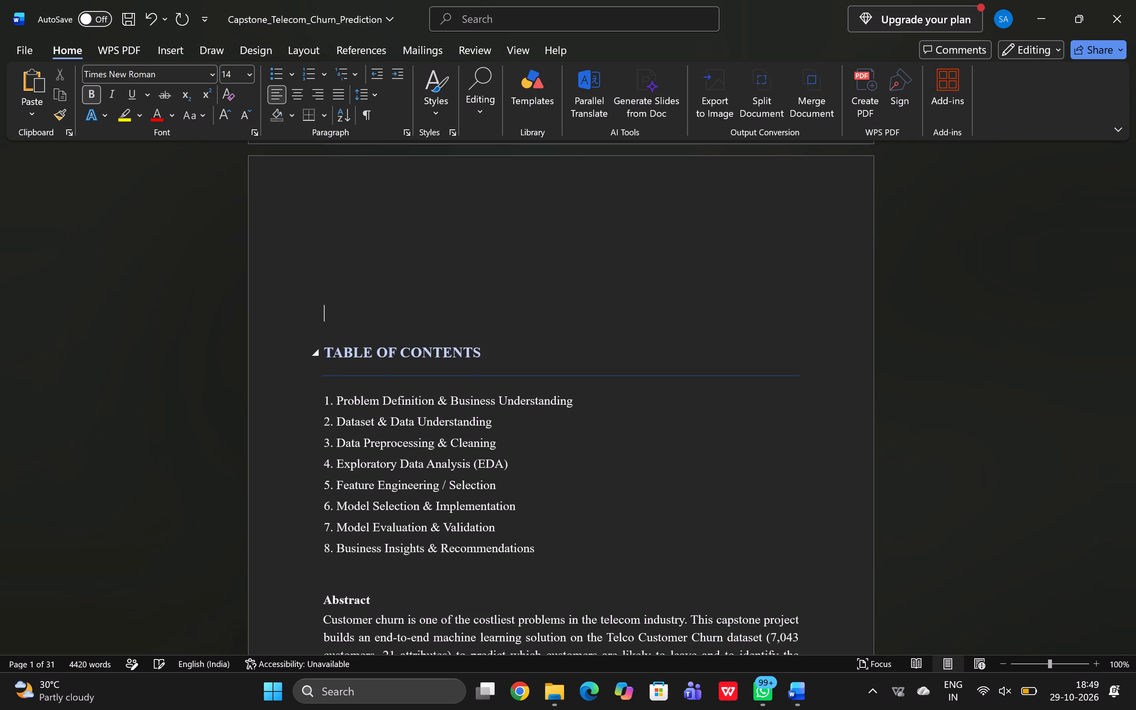
{"action": "key", "text": "BackSpace"}
{"action": "key", "text": "BackSpace"}
{"action": "key", "text": "BackSpace"}
{"action": "key", "text": "BackSpace"}
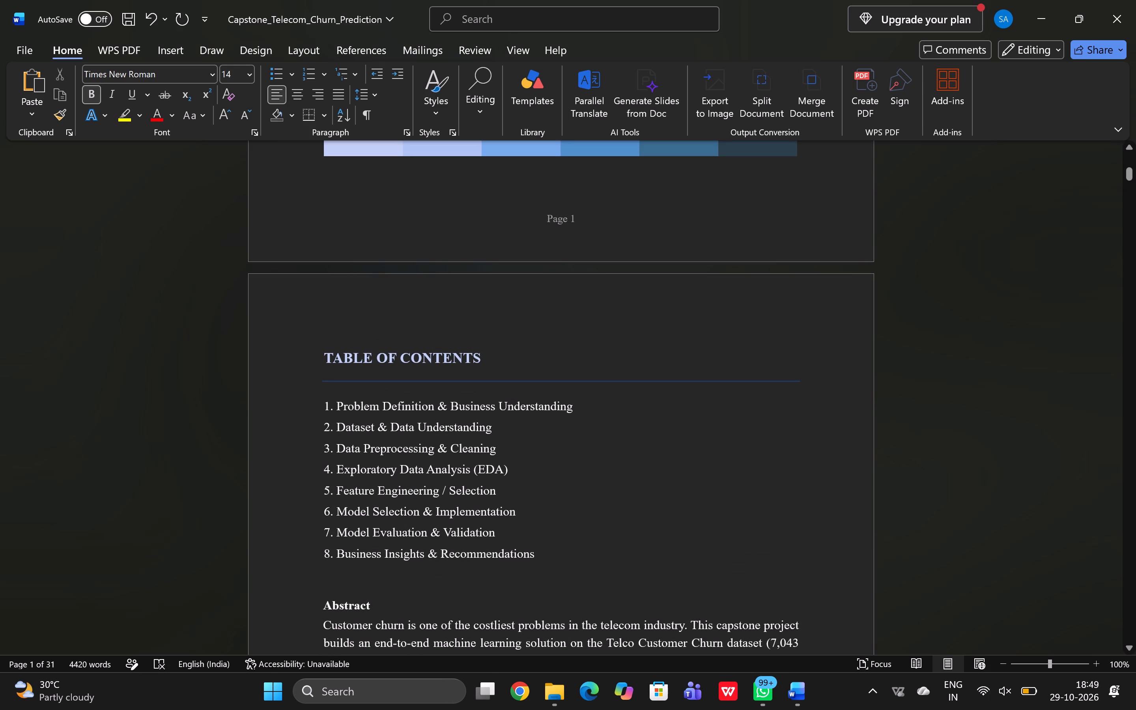
Insert one blank line between the cover page's lower colour bar and the TABLE OF CONTENTS heading.
{"action": "key", "text": "Down"}
{"action": "key", "text": "Down"}
{"action": "key", "text": "Up"}
{"action": "key", "text": "Up"}
{"action": "key", "text": "Return"}
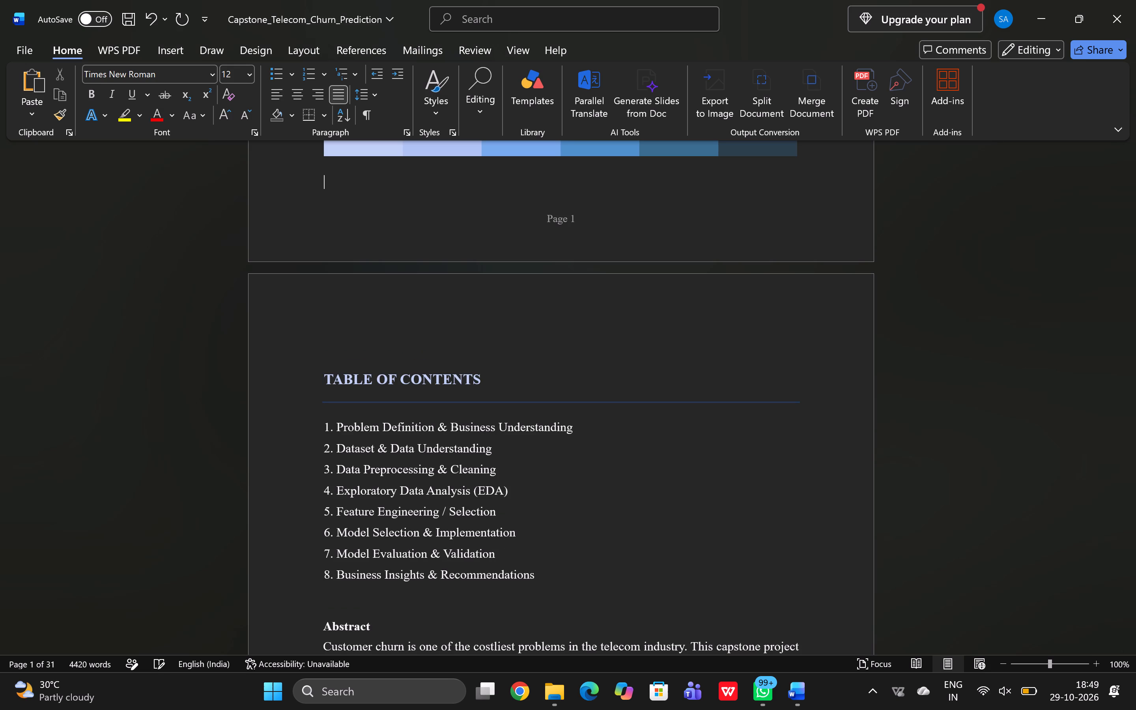
{"action": "key", "text": "BackSpace"}
{"action": "key", "text": "BackSpace"}
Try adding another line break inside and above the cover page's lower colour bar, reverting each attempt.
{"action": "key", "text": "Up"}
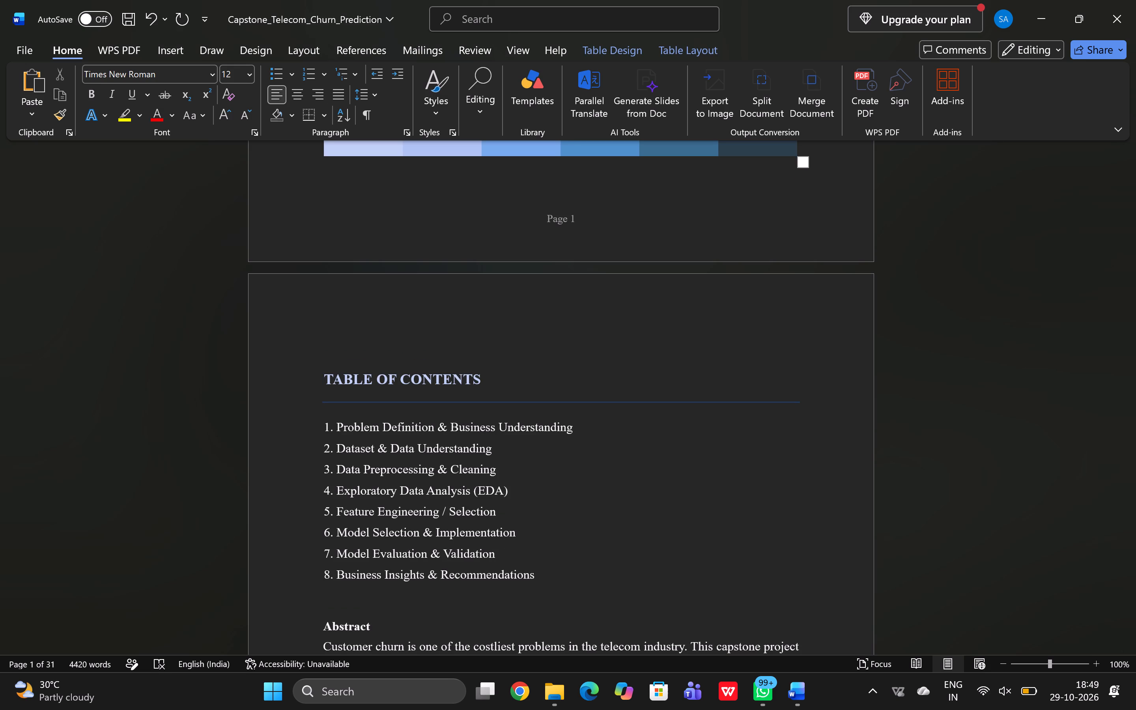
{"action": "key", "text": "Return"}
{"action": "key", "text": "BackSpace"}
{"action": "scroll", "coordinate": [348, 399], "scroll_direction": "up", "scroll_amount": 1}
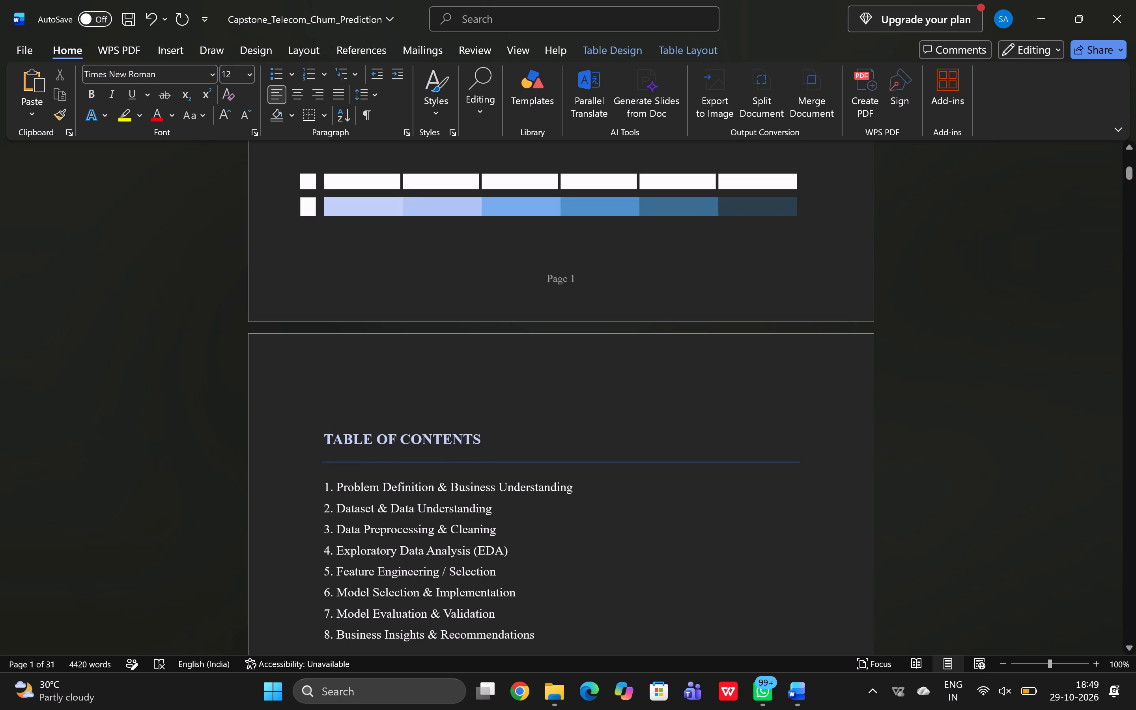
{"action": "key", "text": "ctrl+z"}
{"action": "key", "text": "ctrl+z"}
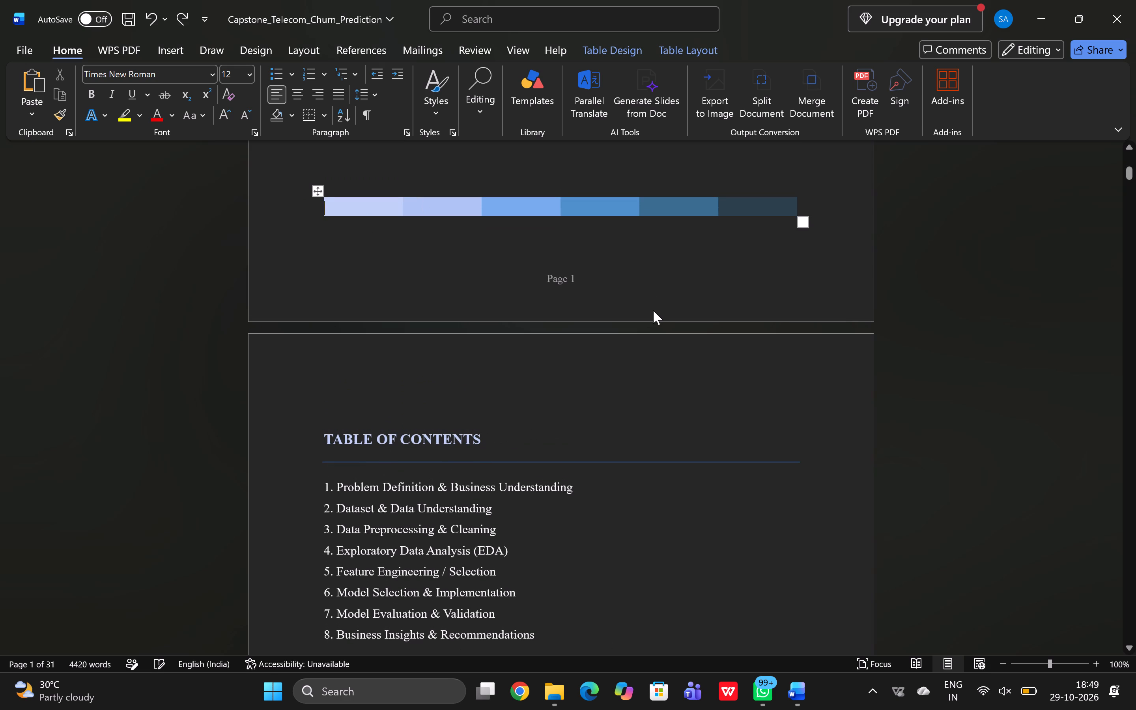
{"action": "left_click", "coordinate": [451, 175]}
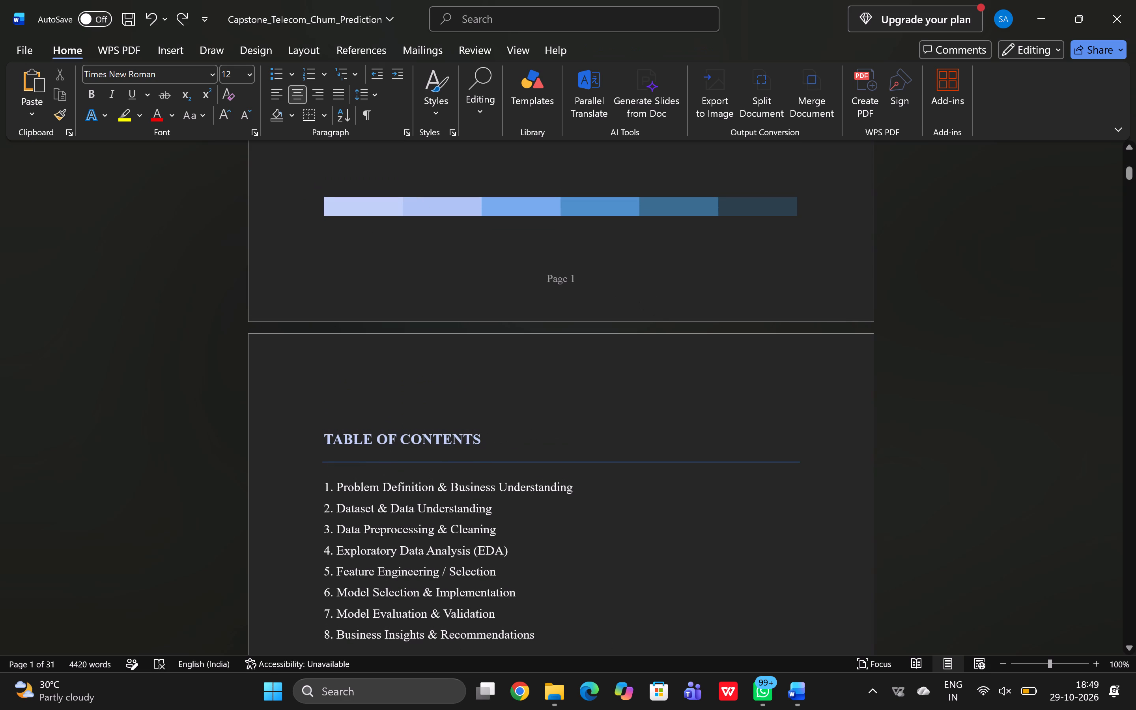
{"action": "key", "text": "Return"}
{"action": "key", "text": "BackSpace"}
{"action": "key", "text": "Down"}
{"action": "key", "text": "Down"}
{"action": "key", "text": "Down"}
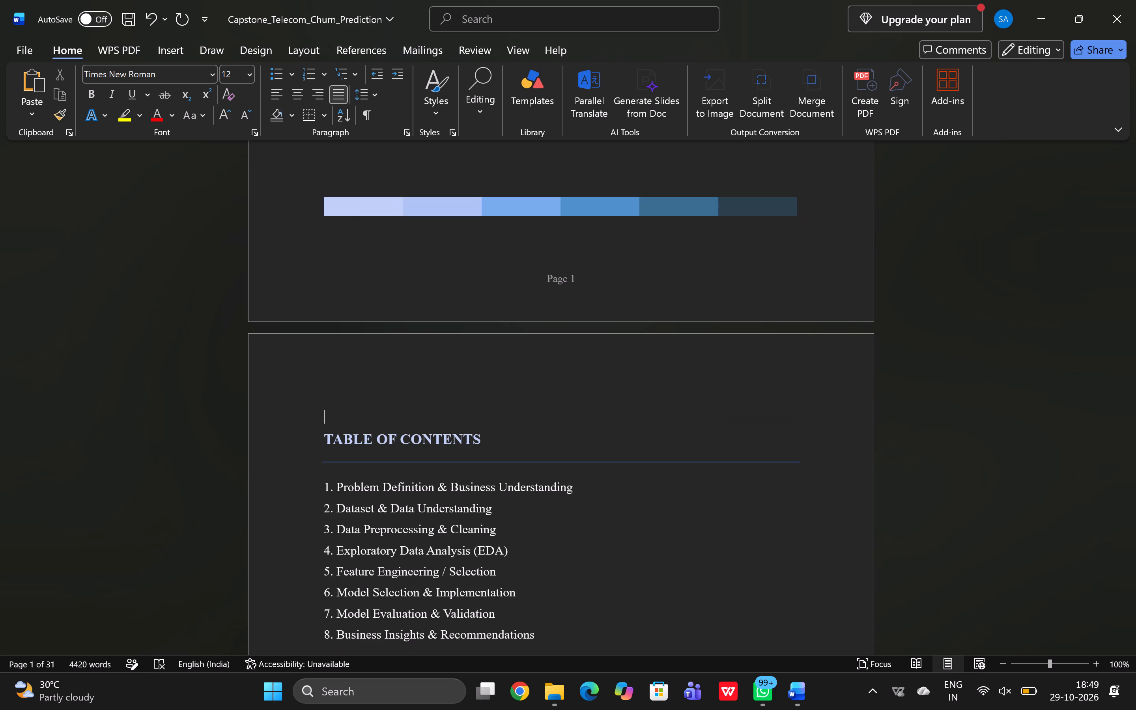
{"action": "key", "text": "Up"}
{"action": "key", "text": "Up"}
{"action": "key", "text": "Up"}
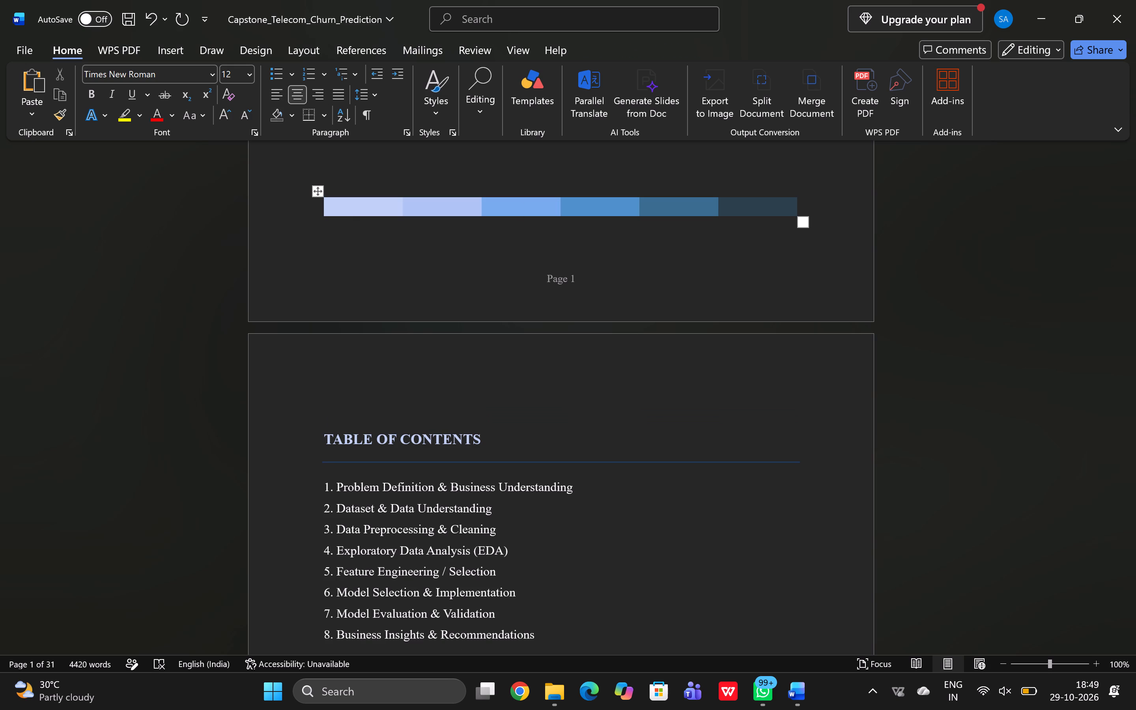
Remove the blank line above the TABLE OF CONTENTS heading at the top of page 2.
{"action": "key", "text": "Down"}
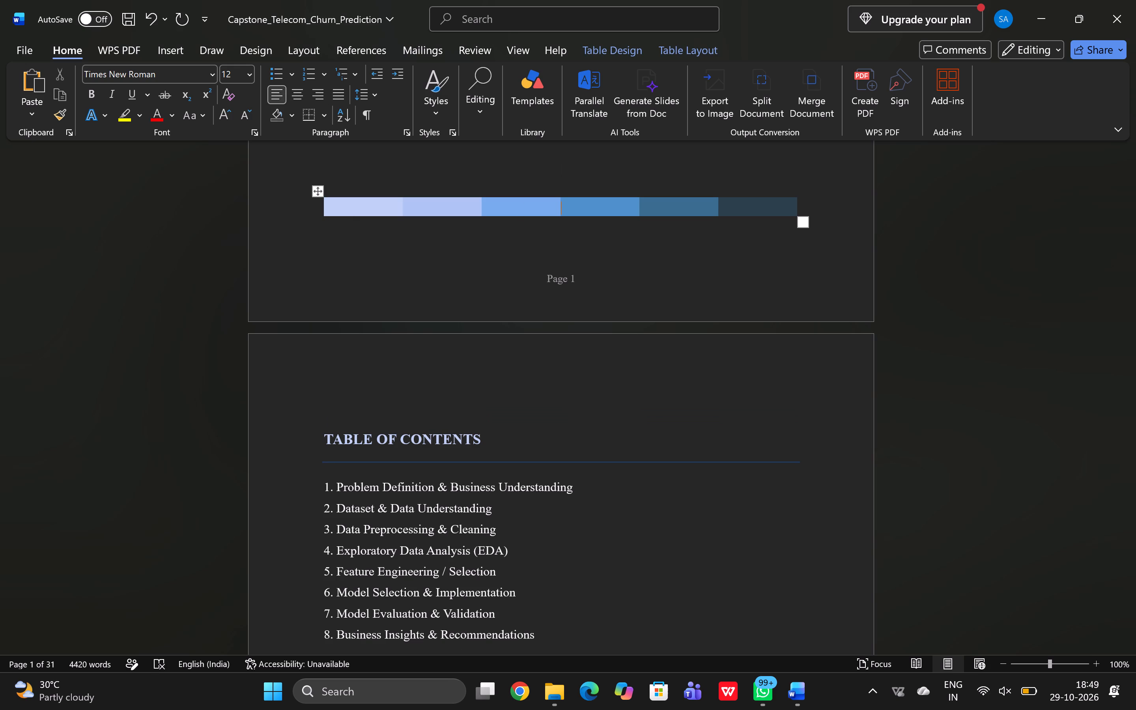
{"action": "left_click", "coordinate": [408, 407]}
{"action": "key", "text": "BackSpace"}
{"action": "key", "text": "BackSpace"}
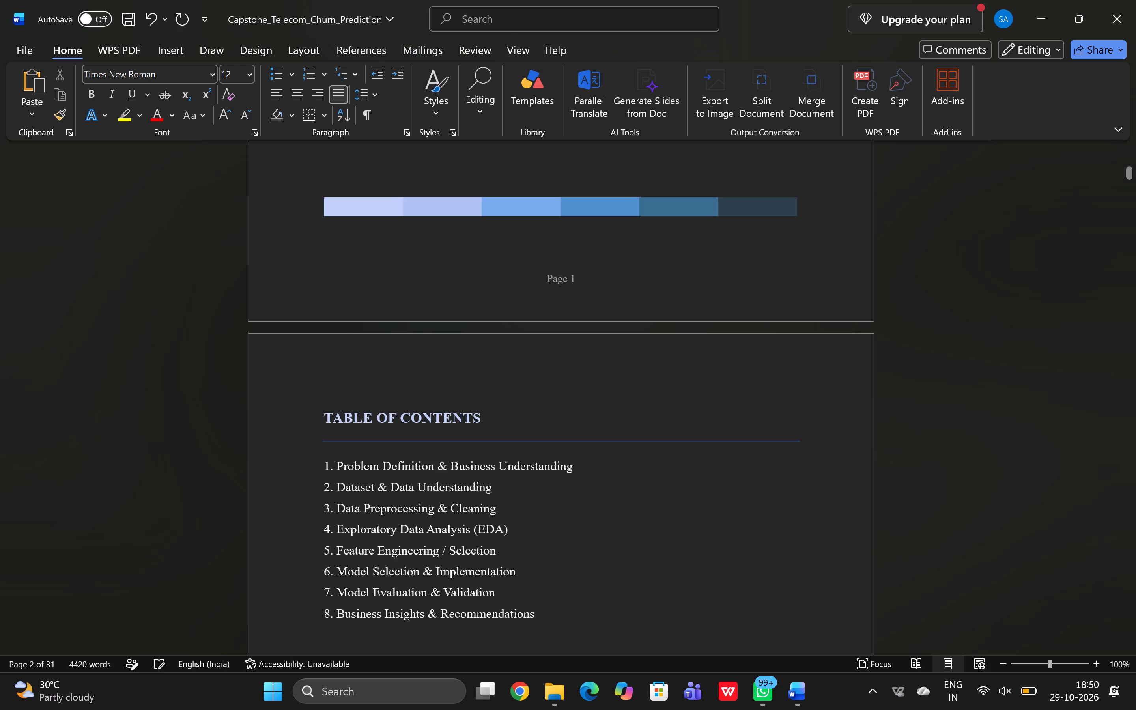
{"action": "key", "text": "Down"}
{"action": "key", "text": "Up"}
Review the report's page layout in the print preview from the cover page to the section 4 charts, and return to the document.
{"action": "key", "text": "ctrl+p"}
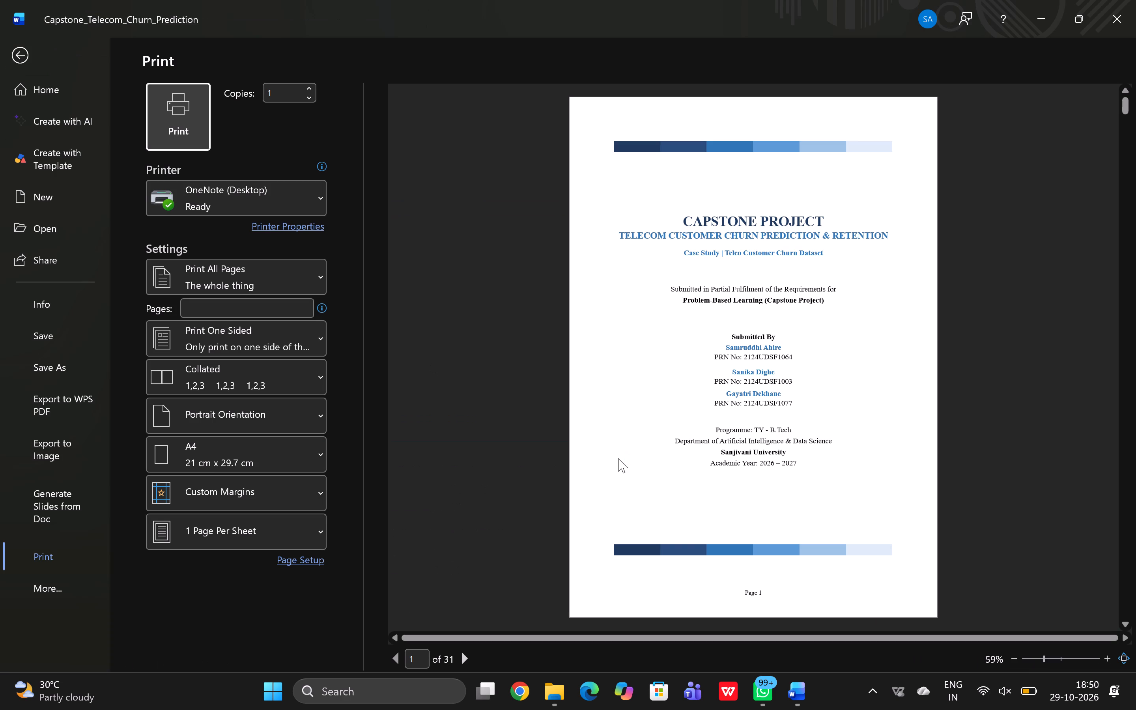
{"action": "scroll", "coordinate": [853, 337], "scroll_direction": "down", "scroll_amount": 3}
{"action": "left_click_drag", "start_coordinate": [1127, 111], "coordinate": [1127, 127]}
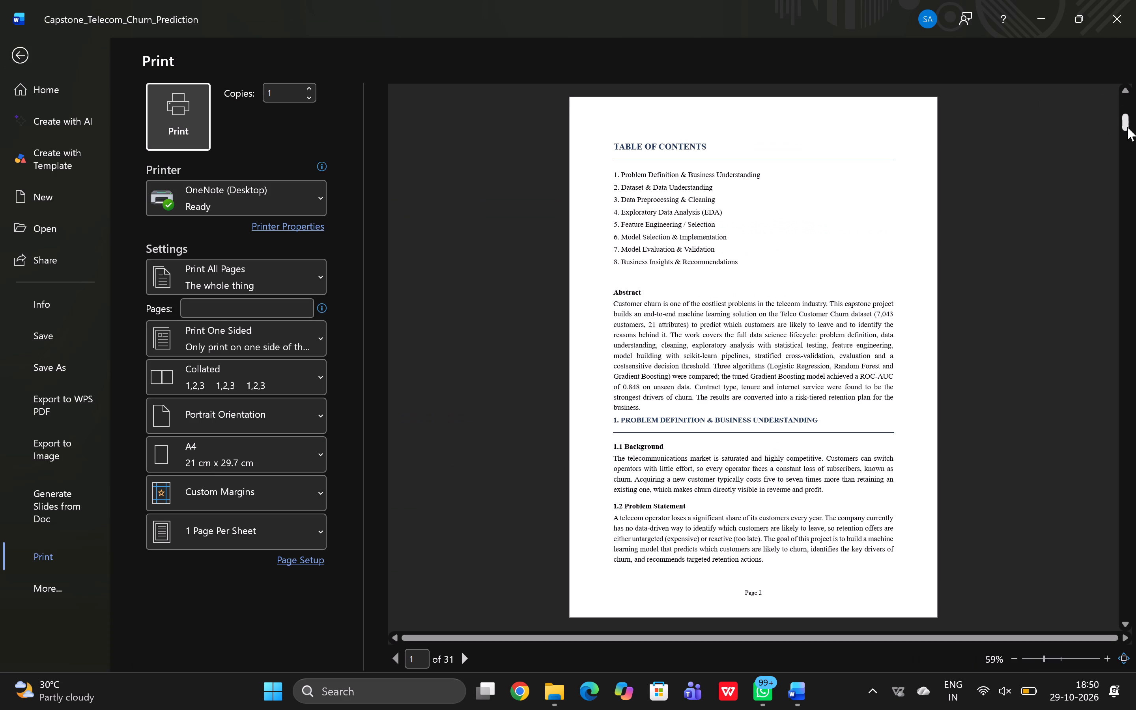
{"action": "left_click_drag", "start_coordinate": [1127, 119], "coordinate": [1127, 108]}
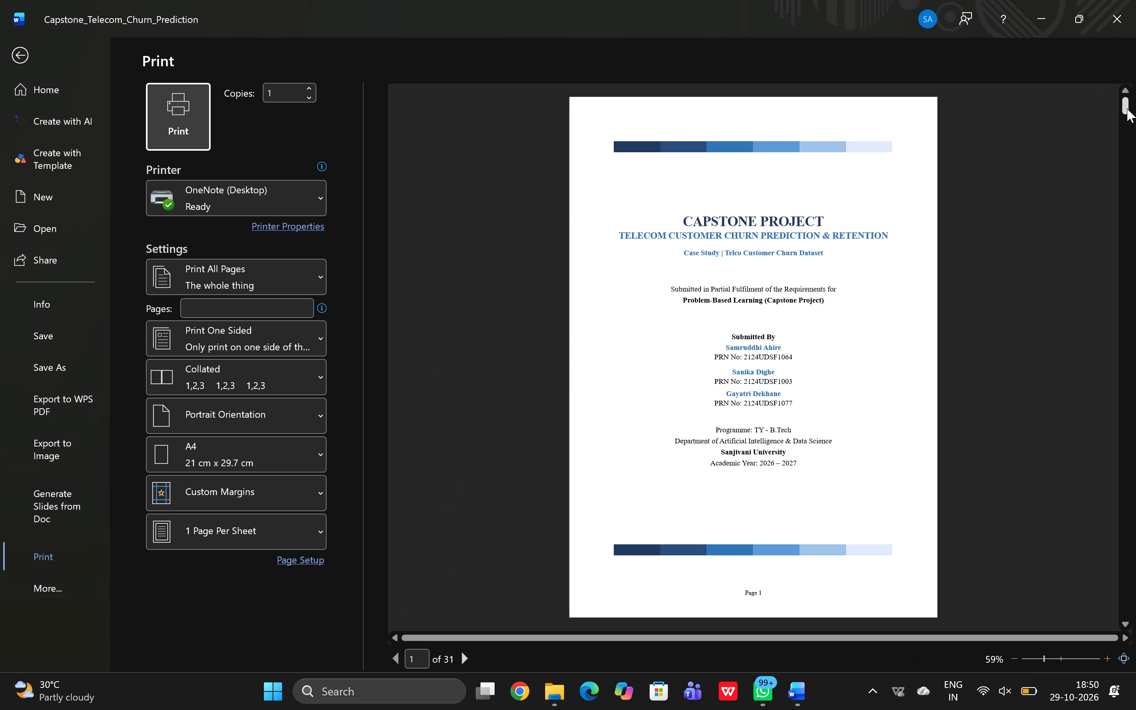
{"action": "left_click_drag", "start_coordinate": [1127, 108], "coordinate": [1129, 146]}
{"action": "left_click_drag", "start_coordinate": [1129, 146], "coordinate": [1127, 165]}
{"action": "left_click_drag", "start_coordinate": [1127, 165], "coordinate": [1112, 232]}
{"action": "left_click_drag", "start_coordinate": [1127, 207], "coordinate": [1126, 215]}
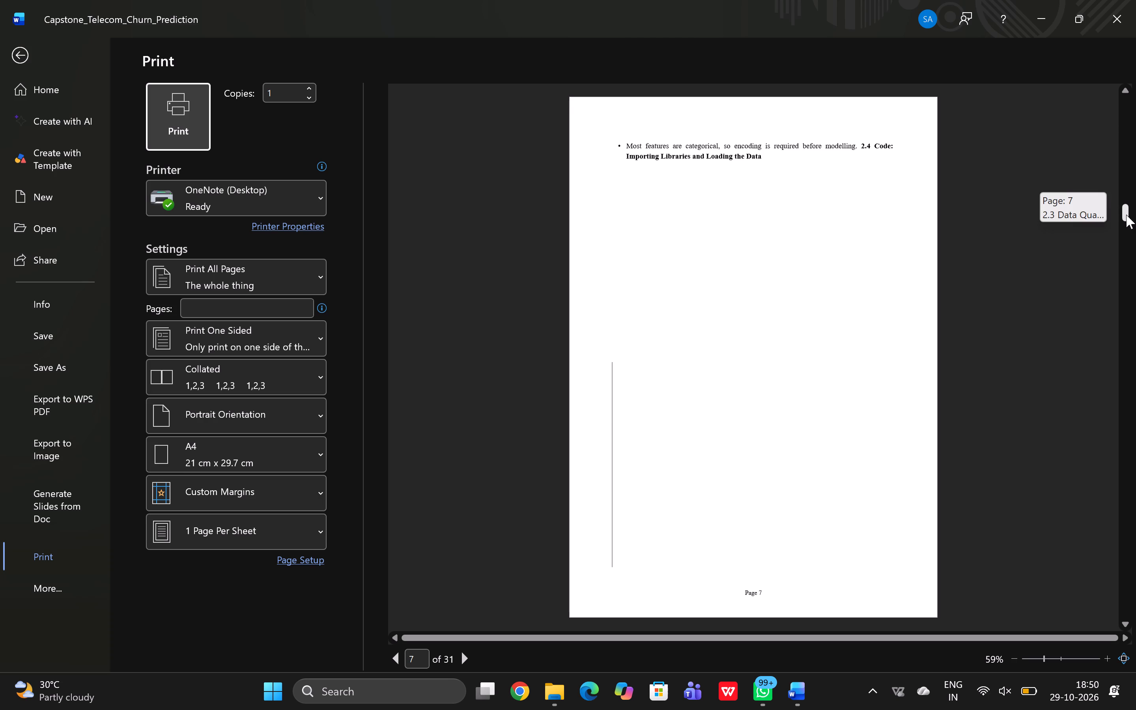
{"action": "left_click_drag", "start_coordinate": [1126, 215], "coordinate": [1125, 235]}
{"action": "left_click_drag", "start_coordinate": [1125, 235], "coordinate": [1124, 241]}
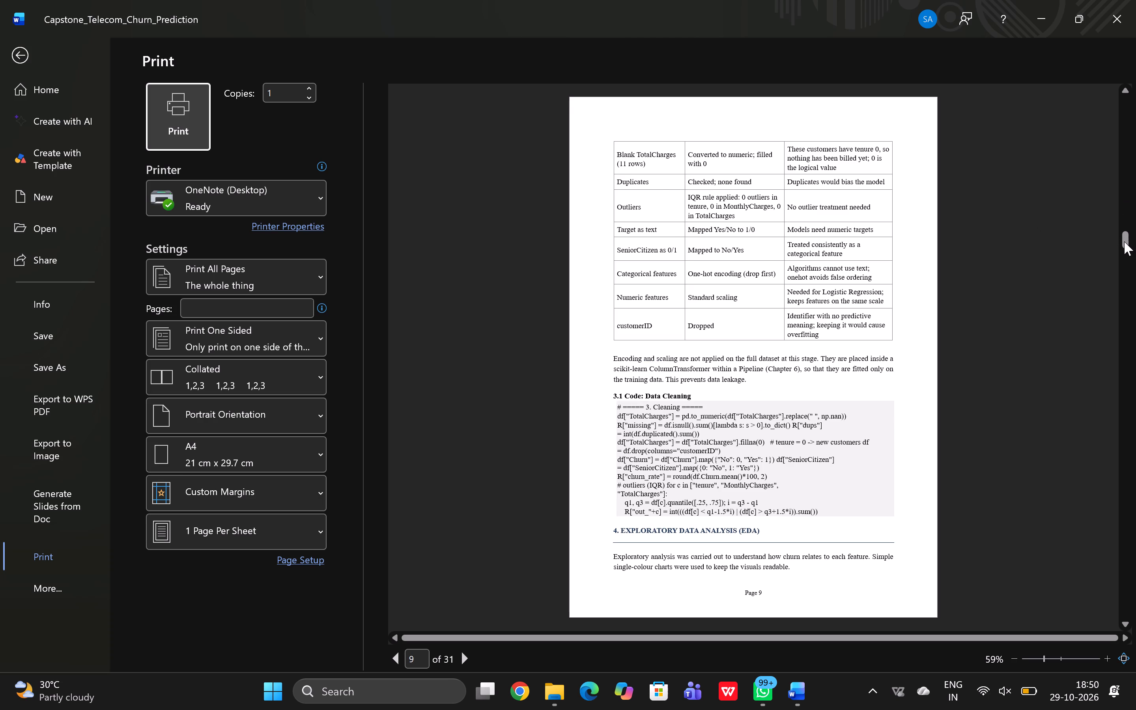
{"action": "left_click_drag", "start_coordinate": [1124, 241], "coordinate": [1123, 259]}
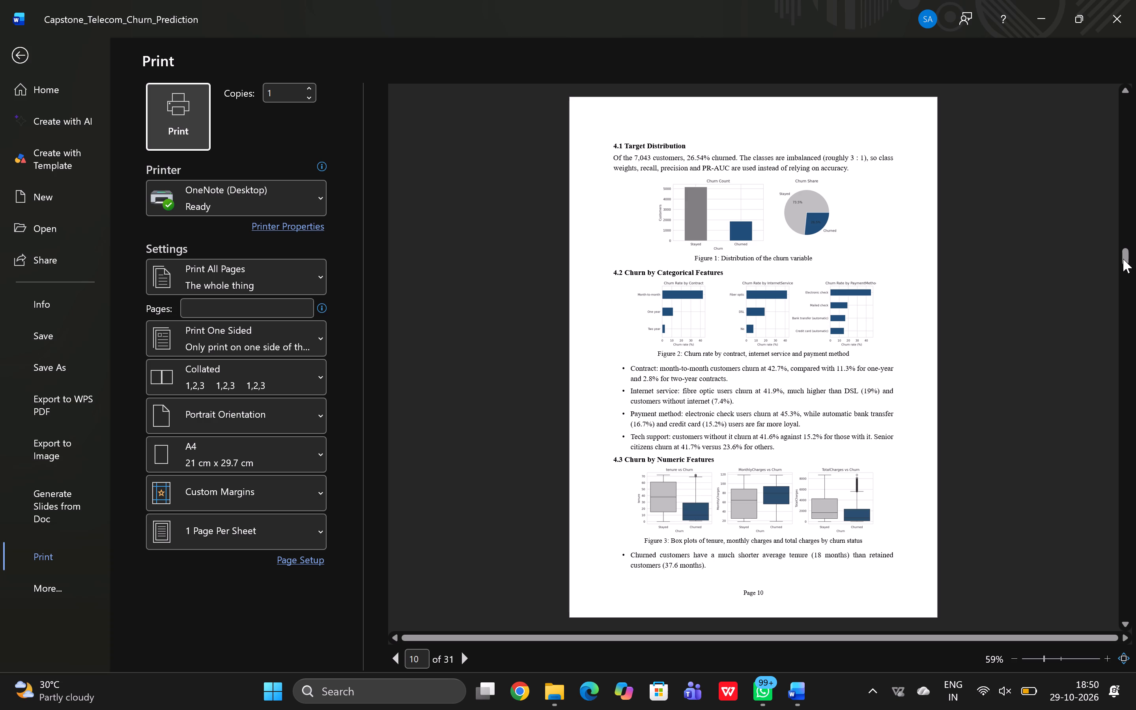
{"action": "left_click_drag", "start_coordinate": [1123, 259], "coordinate": [1135, 181]}
{"action": "left_click", "coordinate": [24, 62]}
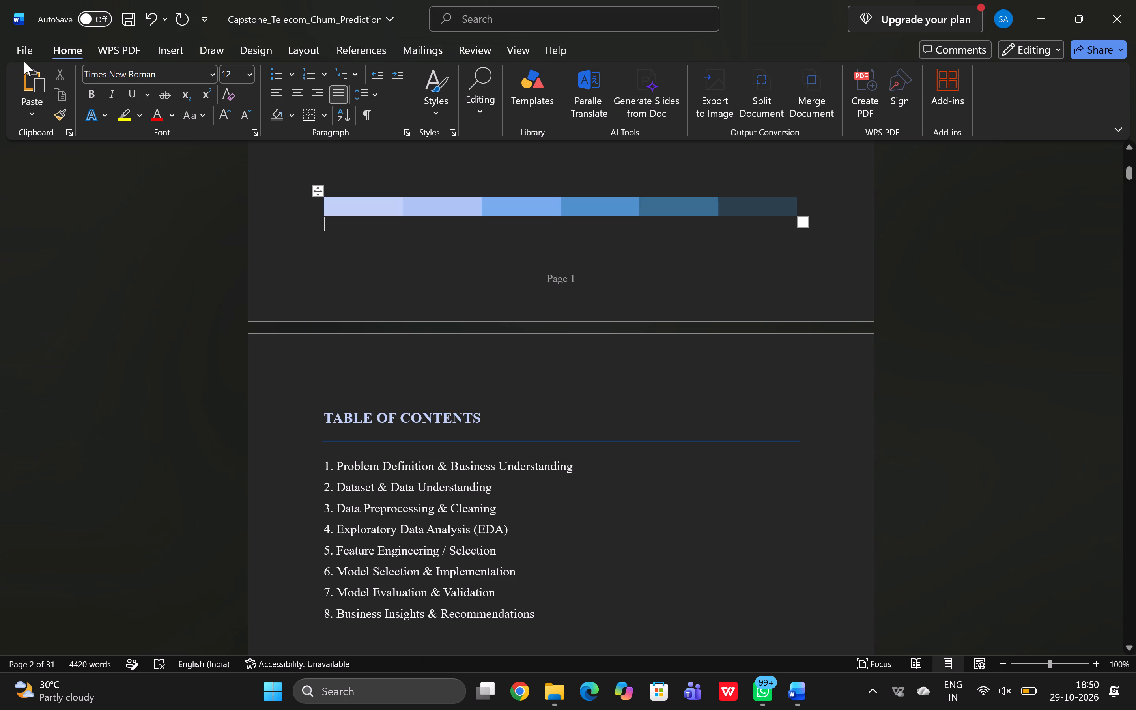
Look through the pages from the abstract to section 3, examining the empty space around the Import libraries code block.
{"action": "scroll", "coordinate": [771, 369], "scroll_direction": "down", "scroll_amount": 6}
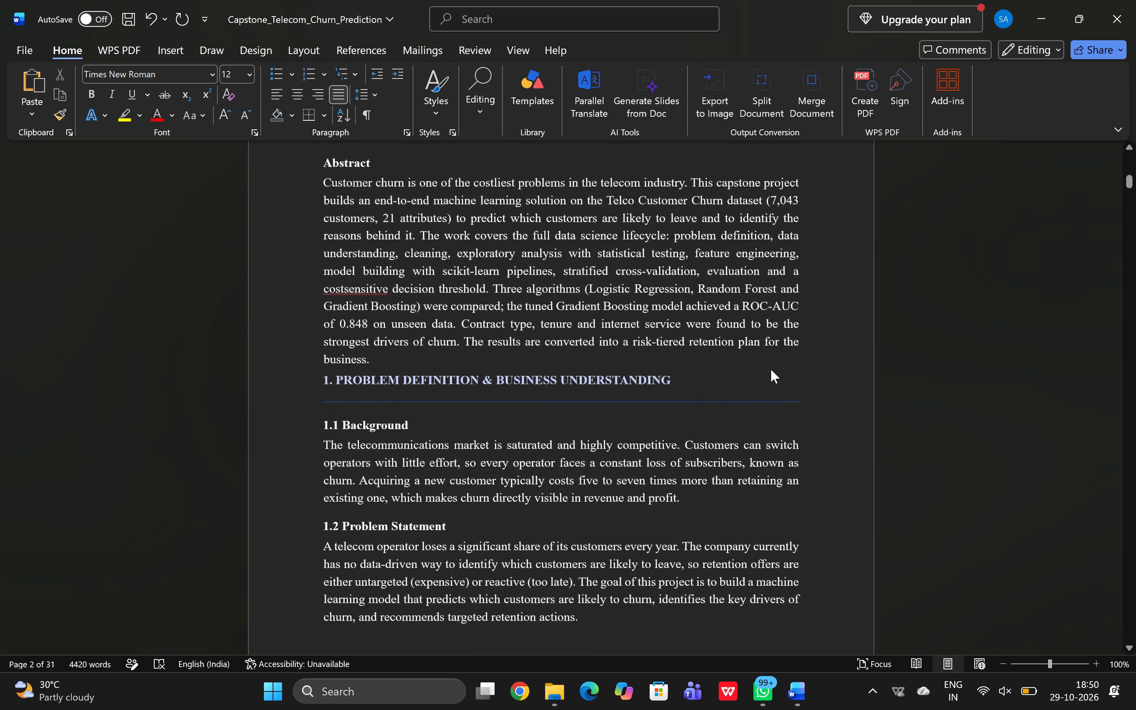
{"action": "scroll", "coordinate": [771, 369], "scroll_direction": "down", "scroll_amount": 7}
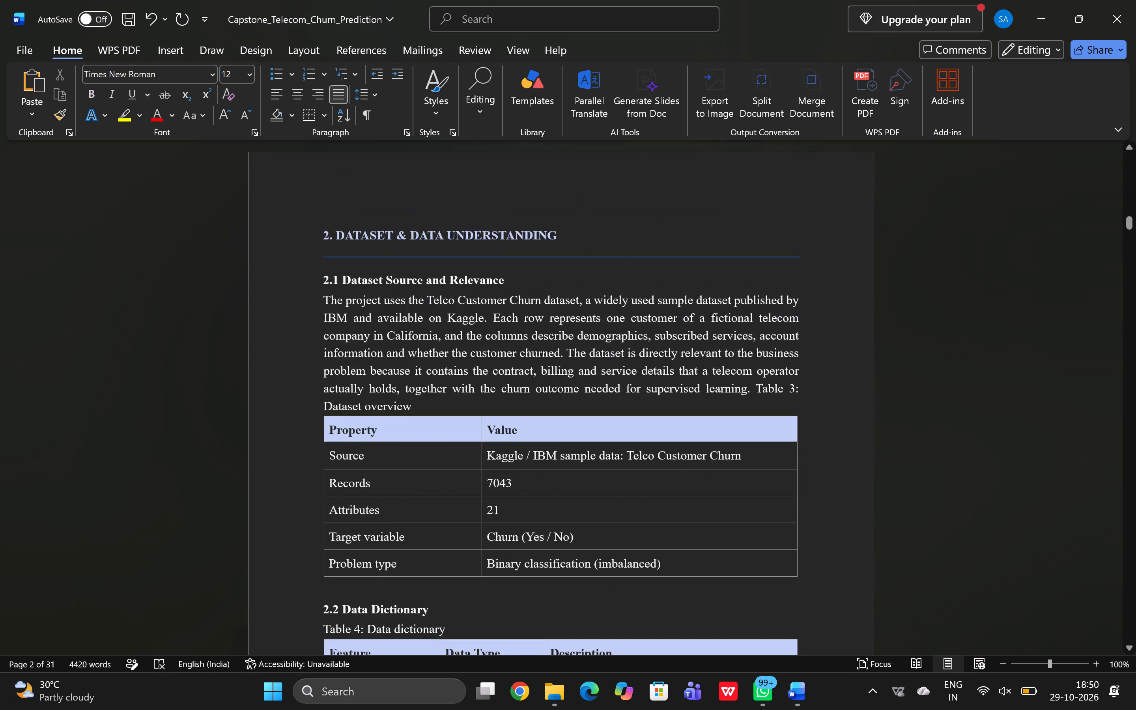
{"action": "scroll", "coordinate": [771, 369], "scroll_direction": "down", "scroll_amount": 7}
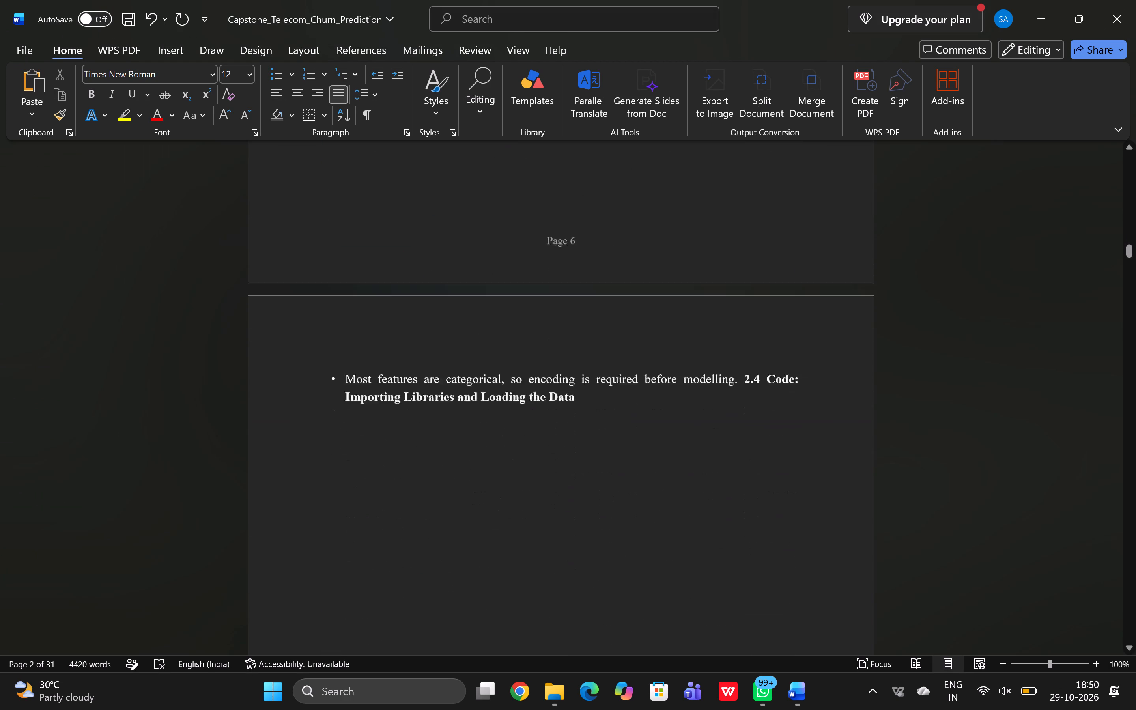
{"action": "scroll", "coordinate": [771, 369], "scroll_direction": "down", "scroll_amount": 4}
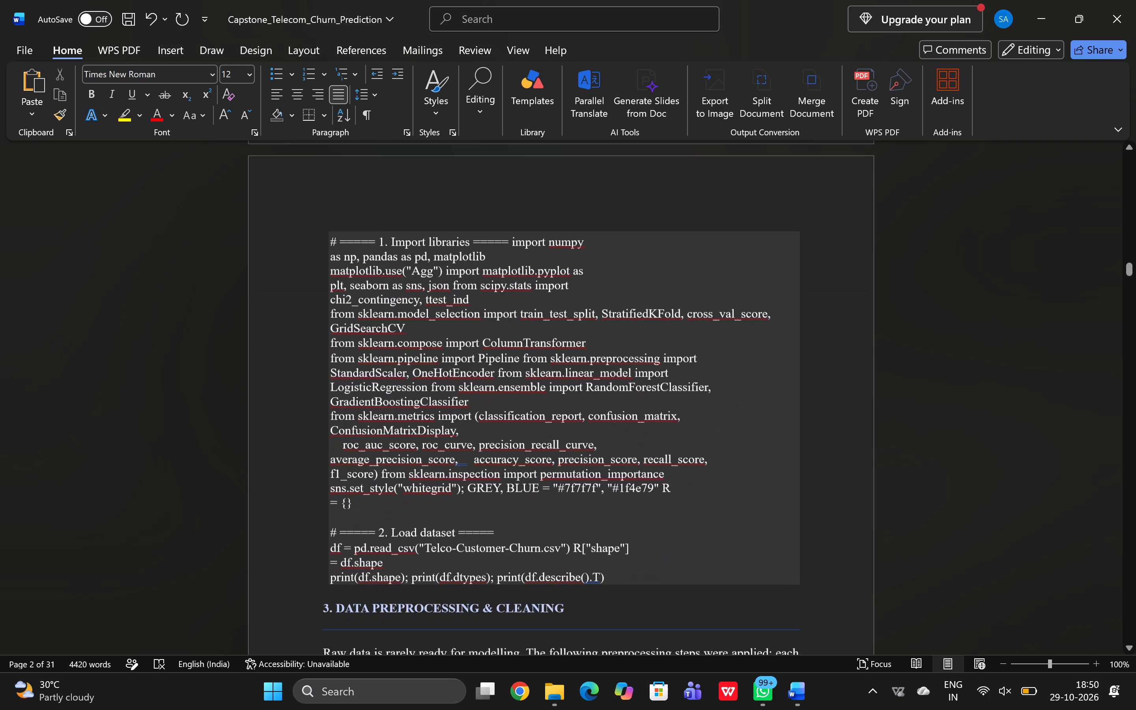
{"action": "scroll", "coordinate": [771, 369], "scroll_direction": "down", "scroll_amount": 2}
{"action": "scroll", "coordinate": [771, 369], "scroll_direction": "up", "scroll_amount": 8}
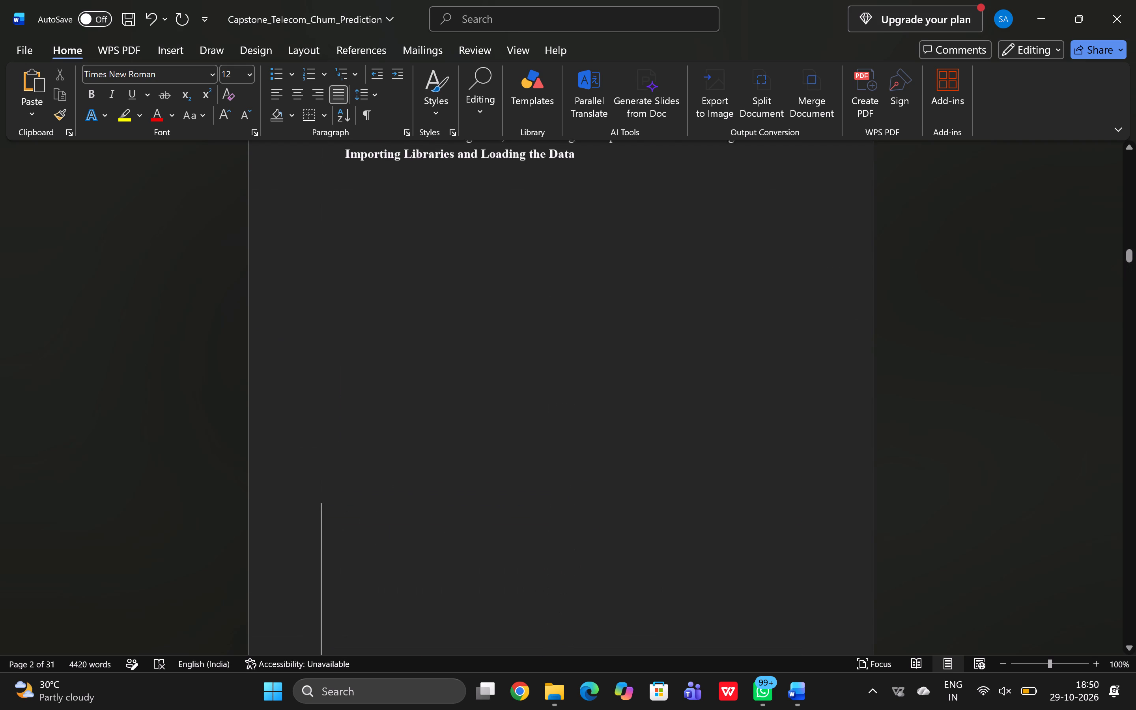
{"action": "scroll", "coordinate": [771, 369], "scroll_direction": "up", "scroll_amount": 1}
{"action": "scroll", "coordinate": [771, 369], "scroll_direction": "down", "scroll_amount": 6}
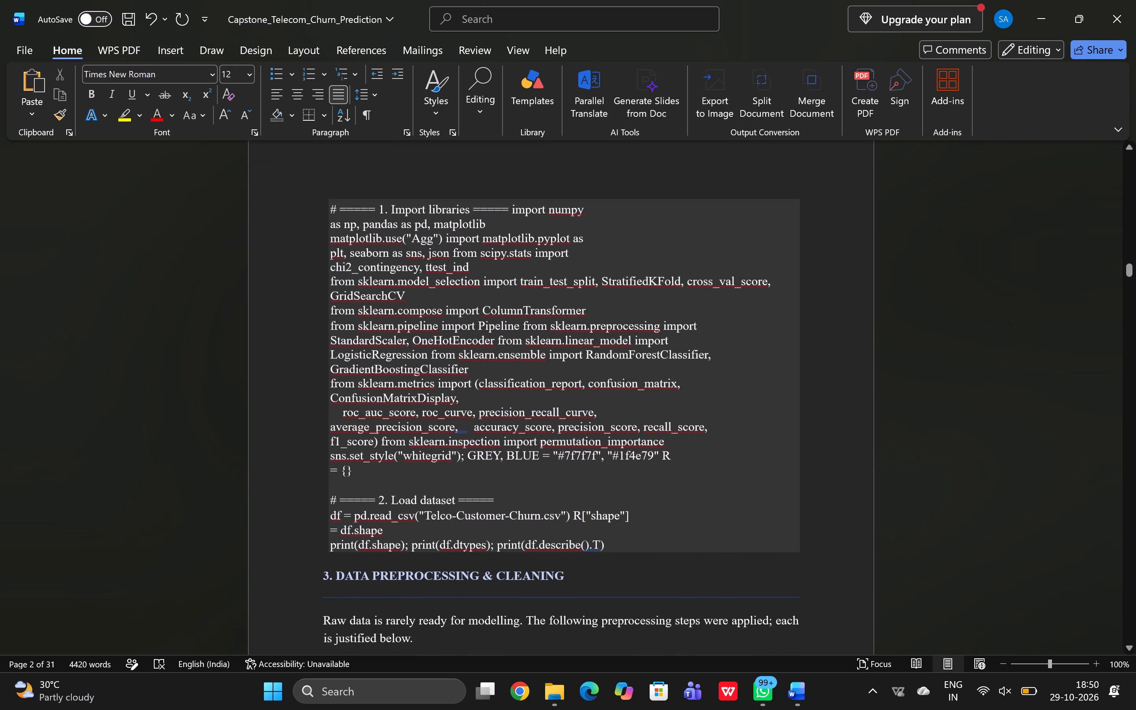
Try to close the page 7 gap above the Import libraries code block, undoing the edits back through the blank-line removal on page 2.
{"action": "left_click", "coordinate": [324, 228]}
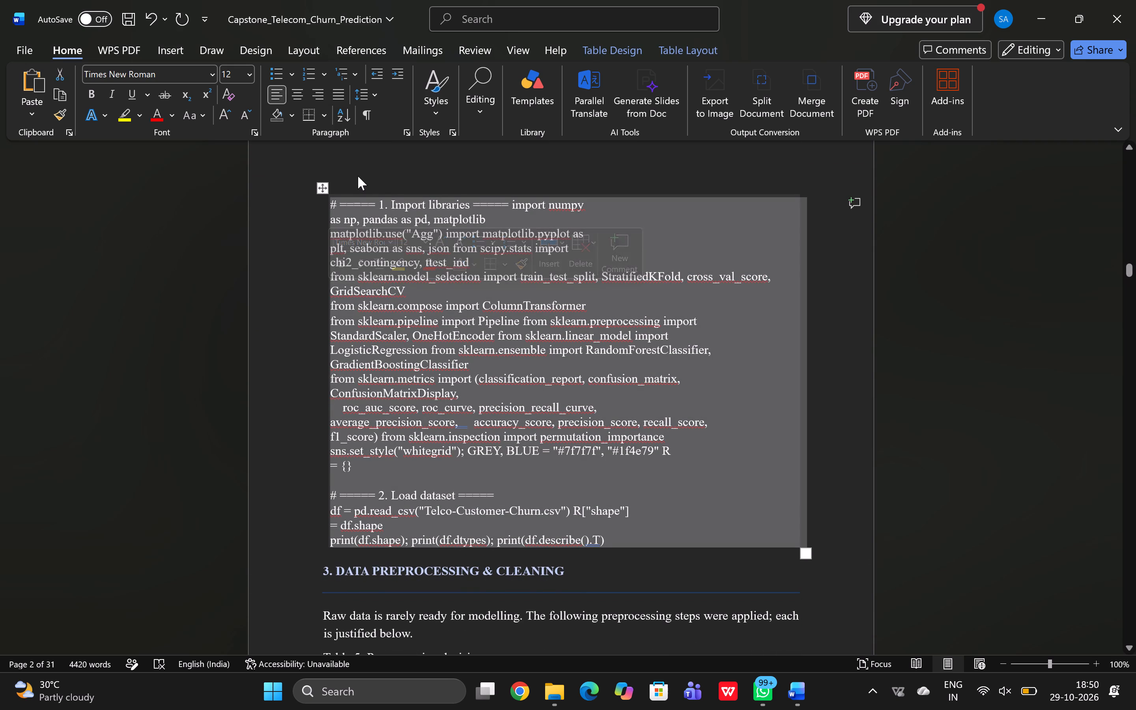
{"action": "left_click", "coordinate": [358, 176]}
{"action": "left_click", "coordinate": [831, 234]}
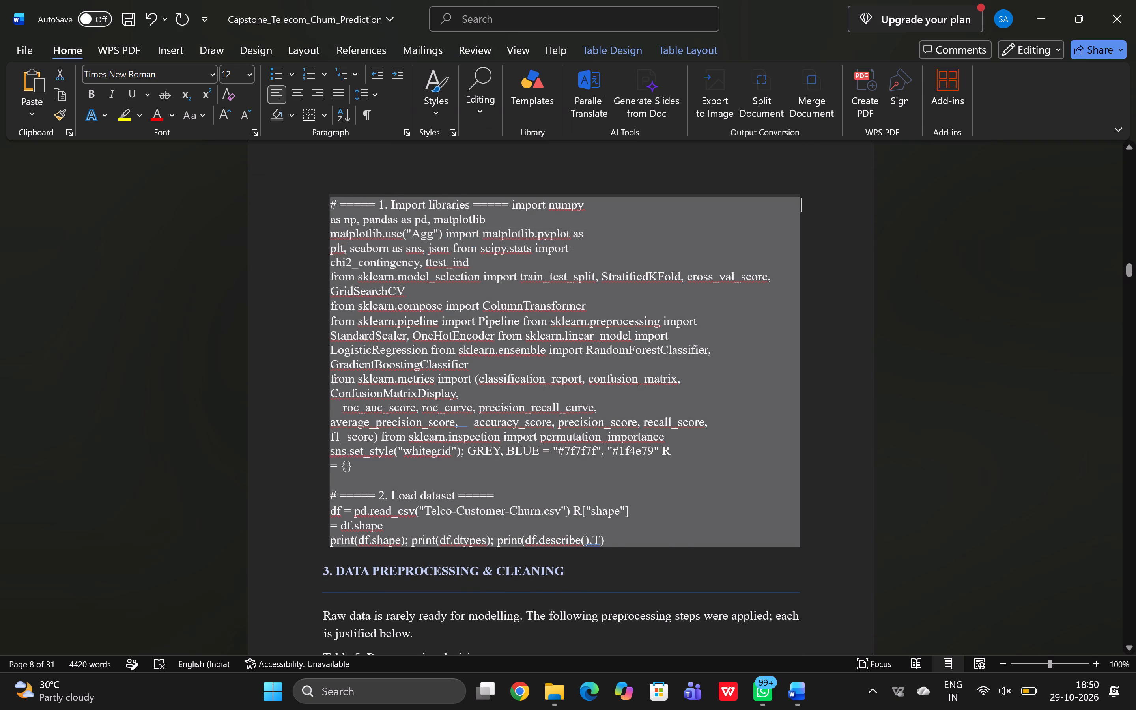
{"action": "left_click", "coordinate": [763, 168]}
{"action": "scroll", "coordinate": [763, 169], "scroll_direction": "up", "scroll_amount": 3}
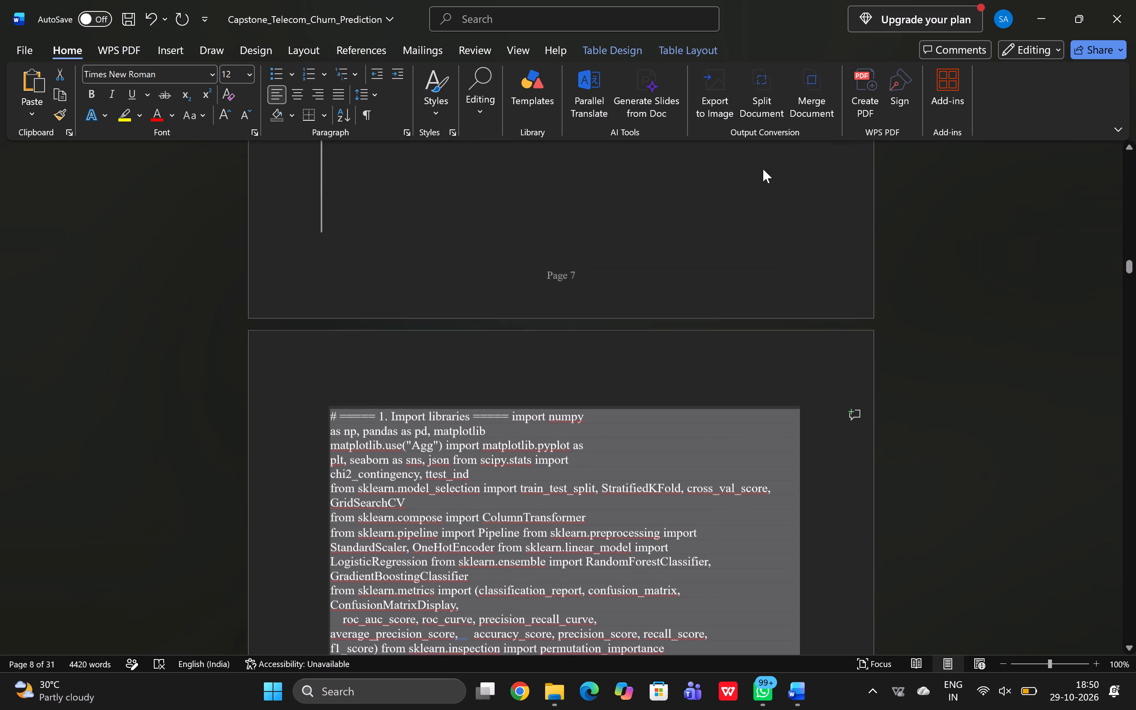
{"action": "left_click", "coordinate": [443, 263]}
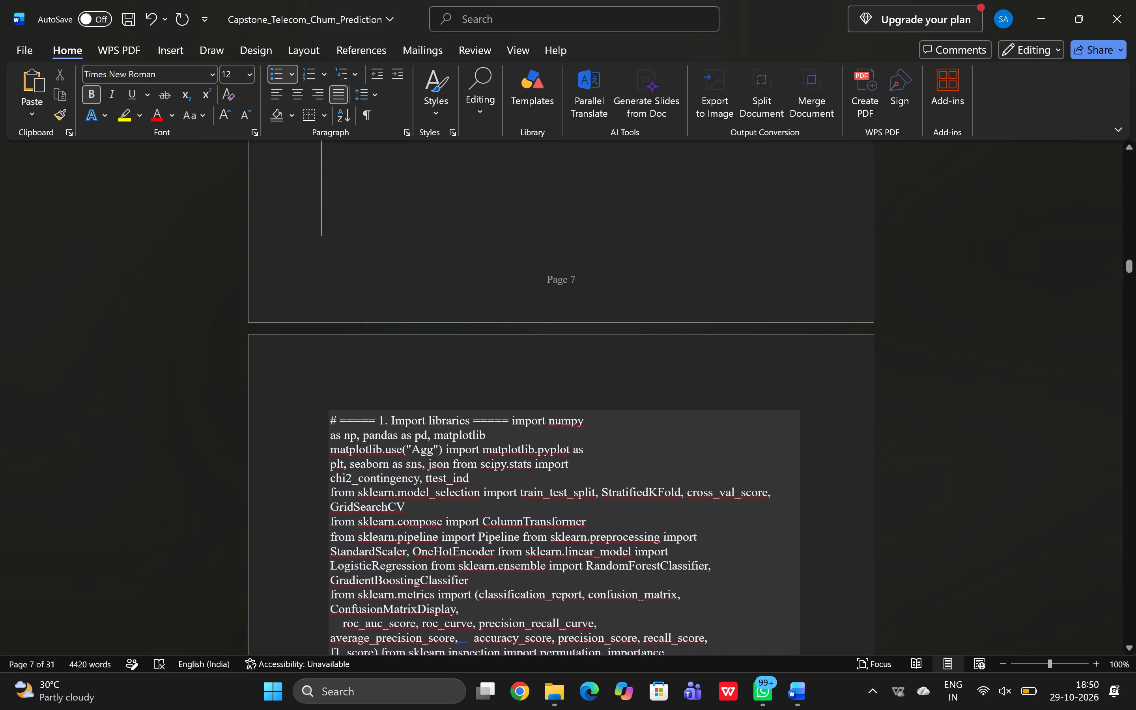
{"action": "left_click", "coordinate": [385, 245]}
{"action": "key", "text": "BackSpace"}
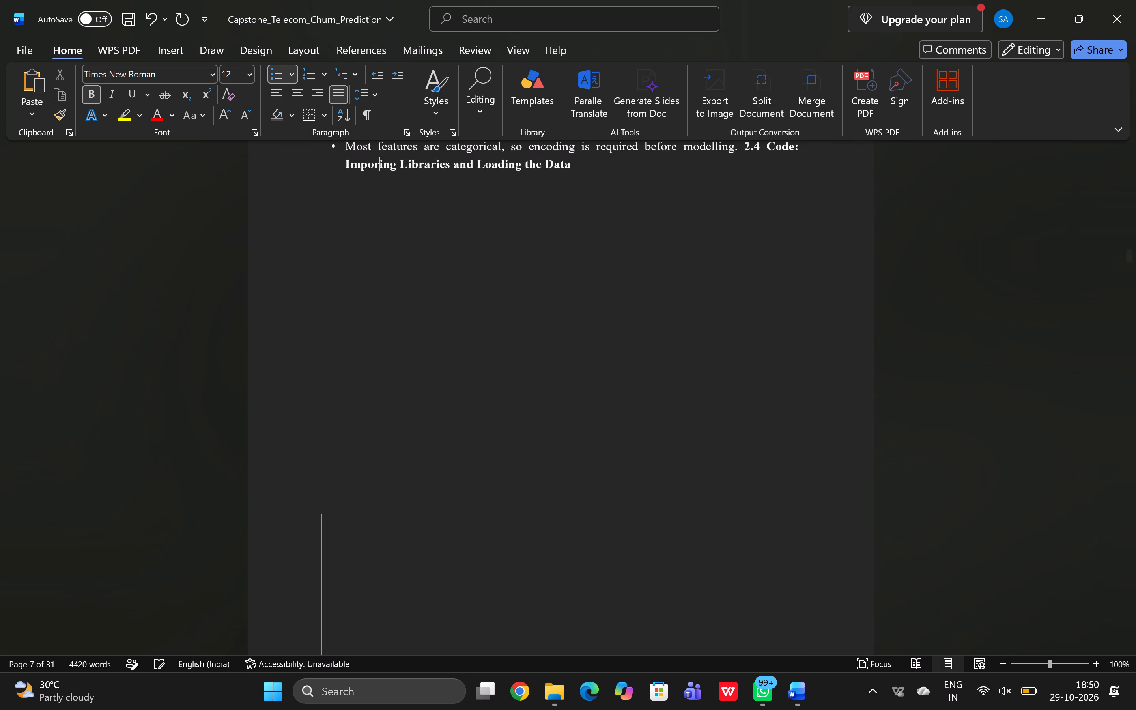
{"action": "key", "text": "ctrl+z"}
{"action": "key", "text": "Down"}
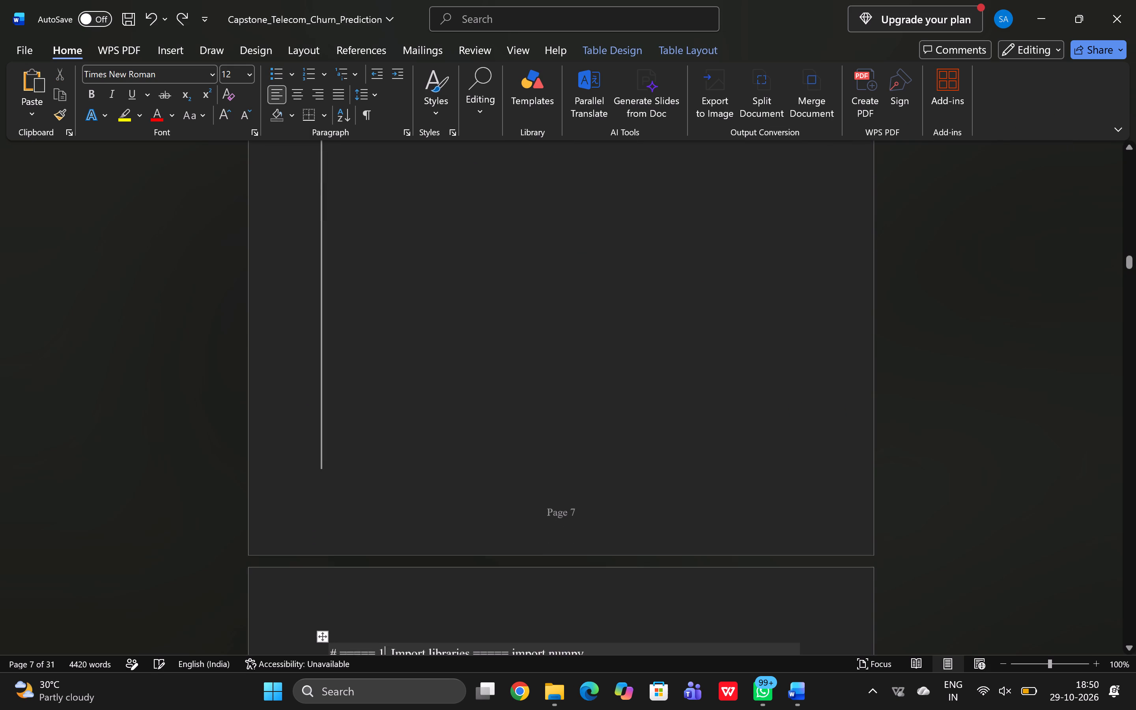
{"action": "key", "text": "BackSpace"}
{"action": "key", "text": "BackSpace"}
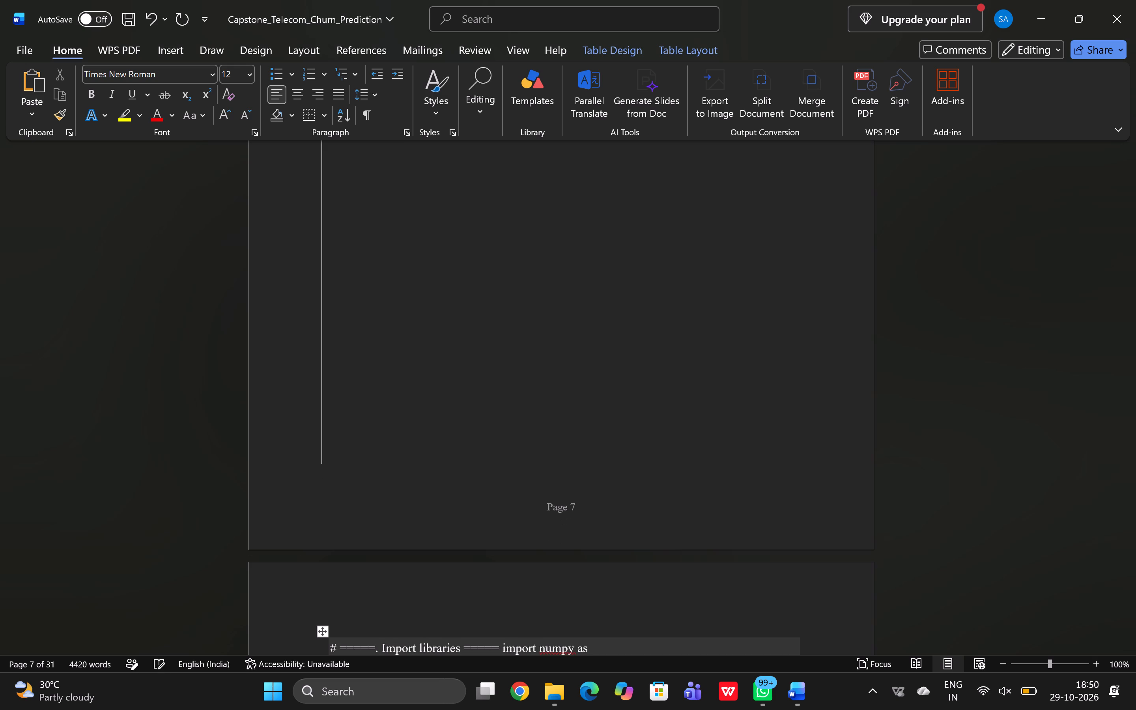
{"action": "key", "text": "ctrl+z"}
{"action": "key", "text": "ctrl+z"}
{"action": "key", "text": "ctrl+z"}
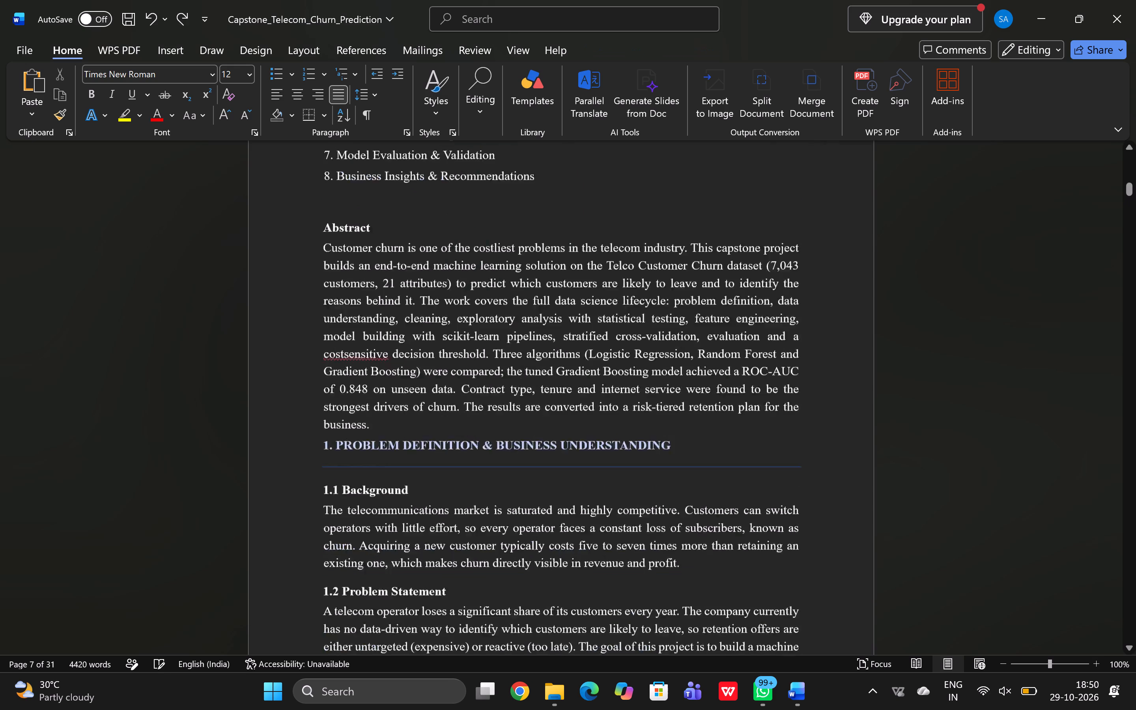
Examine pages 2 to 7 for empty space between sections, especially around the 2.3 Data Quality Summary bullets.
{"action": "scroll", "coordinate": [499, 405], "scroll_direction": "down", "scroll_amount": 3}
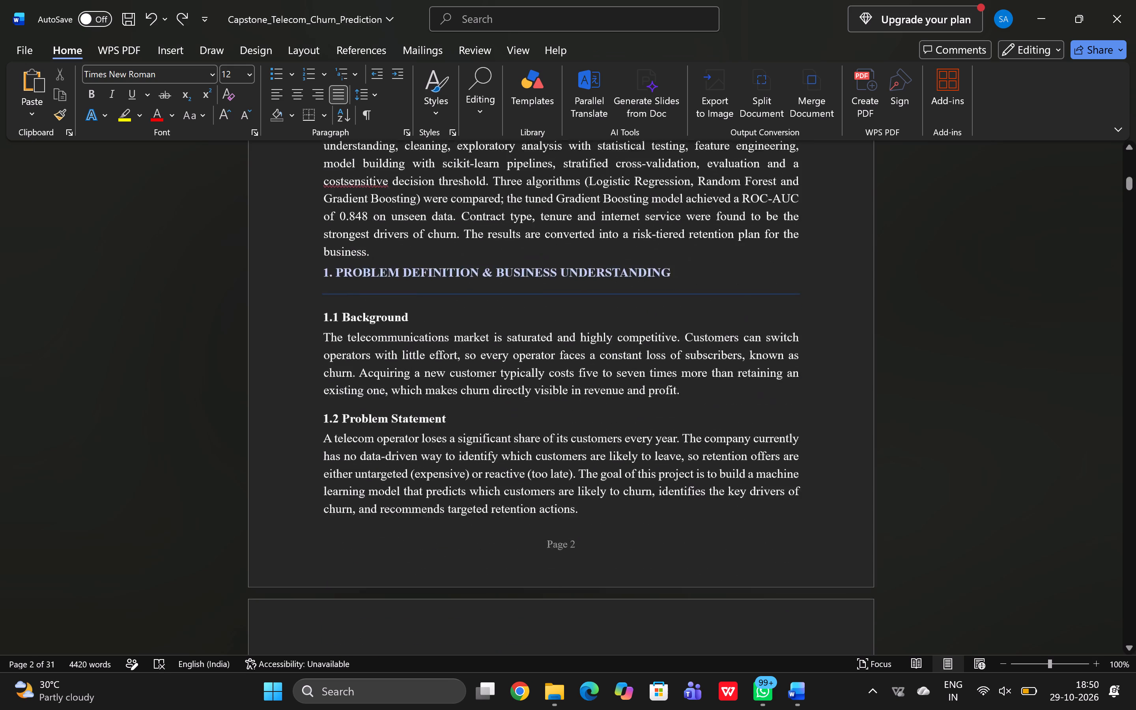
{"action": "scroll", "coordinate": [499, 405], "scroll_direction": "down", "scroll_amount": 7}
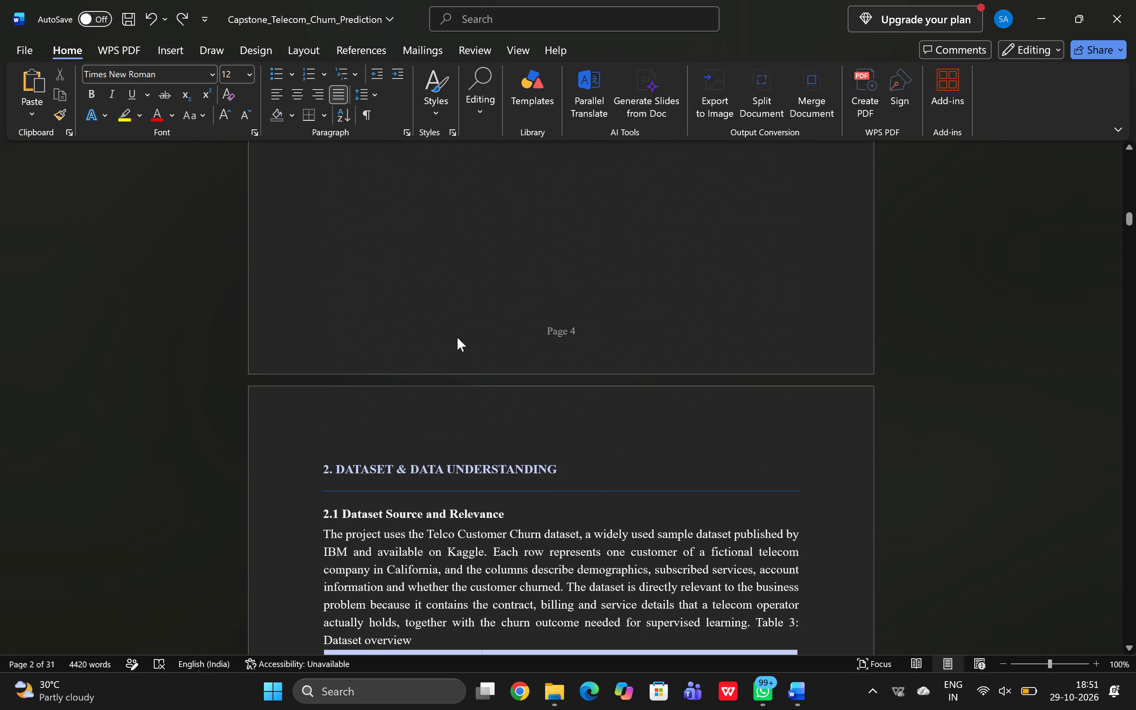
{"action": "scroll", "coordinate": [470, 380], "scroll_direction": "up", "scroll_amount": 1}
{"action": "scroll", "coordinate": [470, 380], "scroll_direction": "down", "scroll_amount": 9}
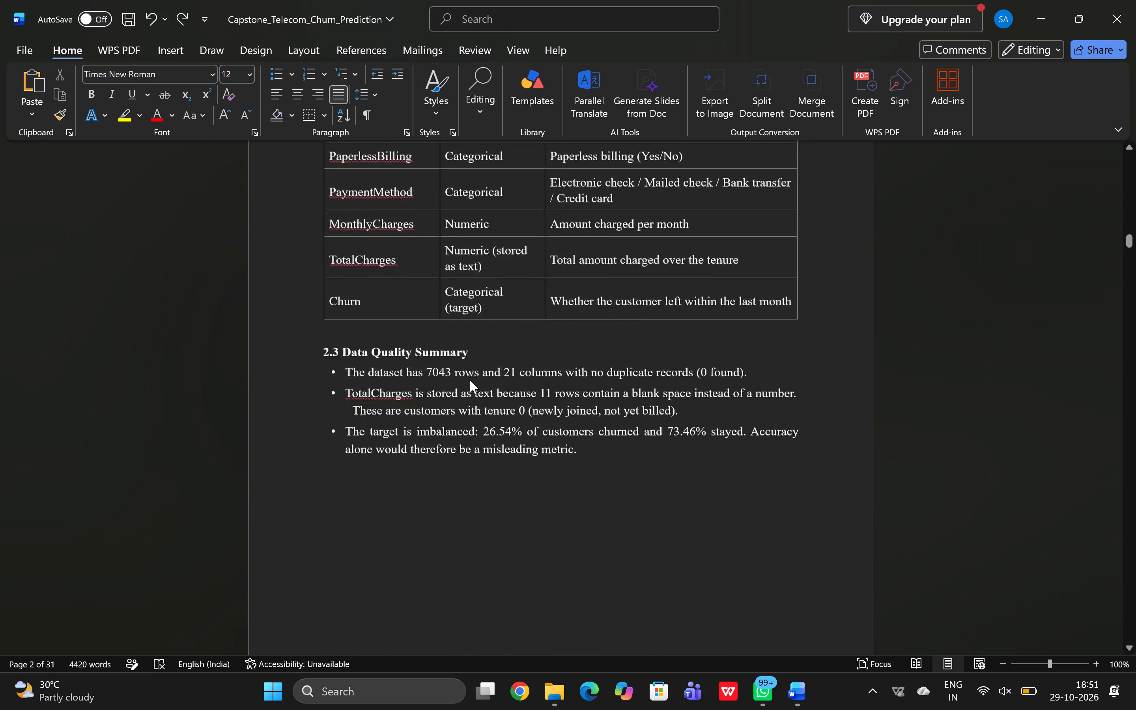
{"action": "scroll", "coordinate": [470, 380], "scroll_direction": "down", "scroll_amount": 9}
{"action": "scroll", "coordinate": [470, 380], "scroll_direction": "up", "scroll_amount": 1}
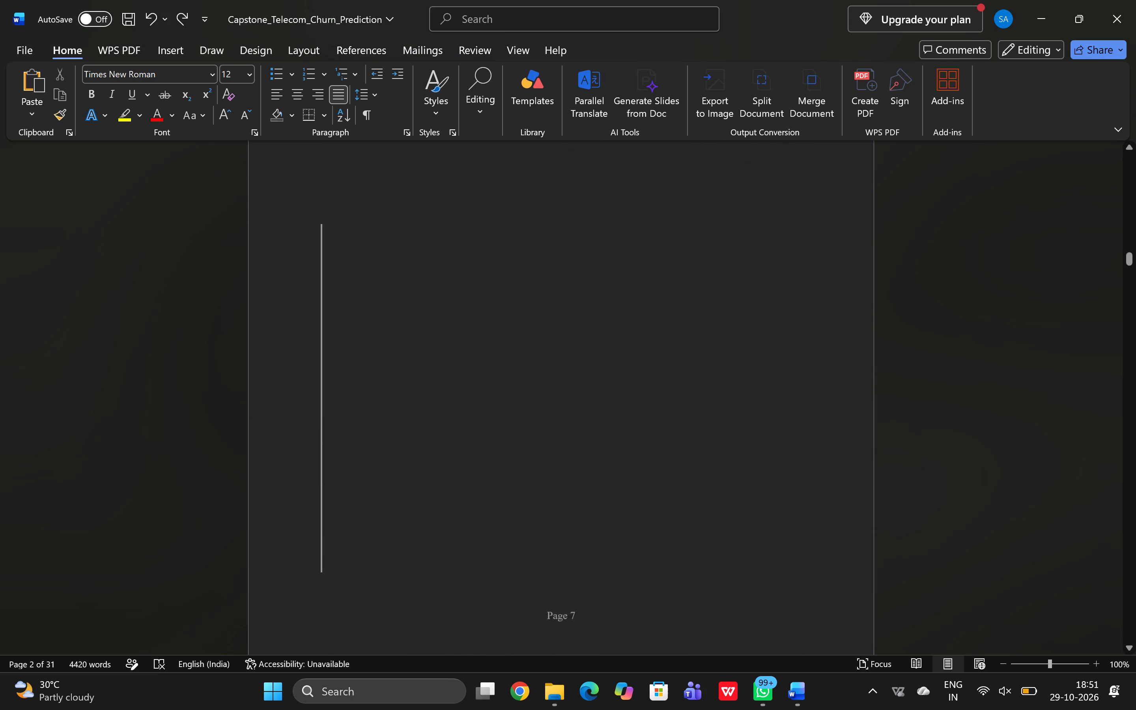
{"action": "scroll", "coordinate": [470, 380], "scroll_direction": "up", "scroll_amount": 1}
{"action": "scroll", "coordinate": [470, 380], "scroll_direction": "down", "scroll_amount": 3}
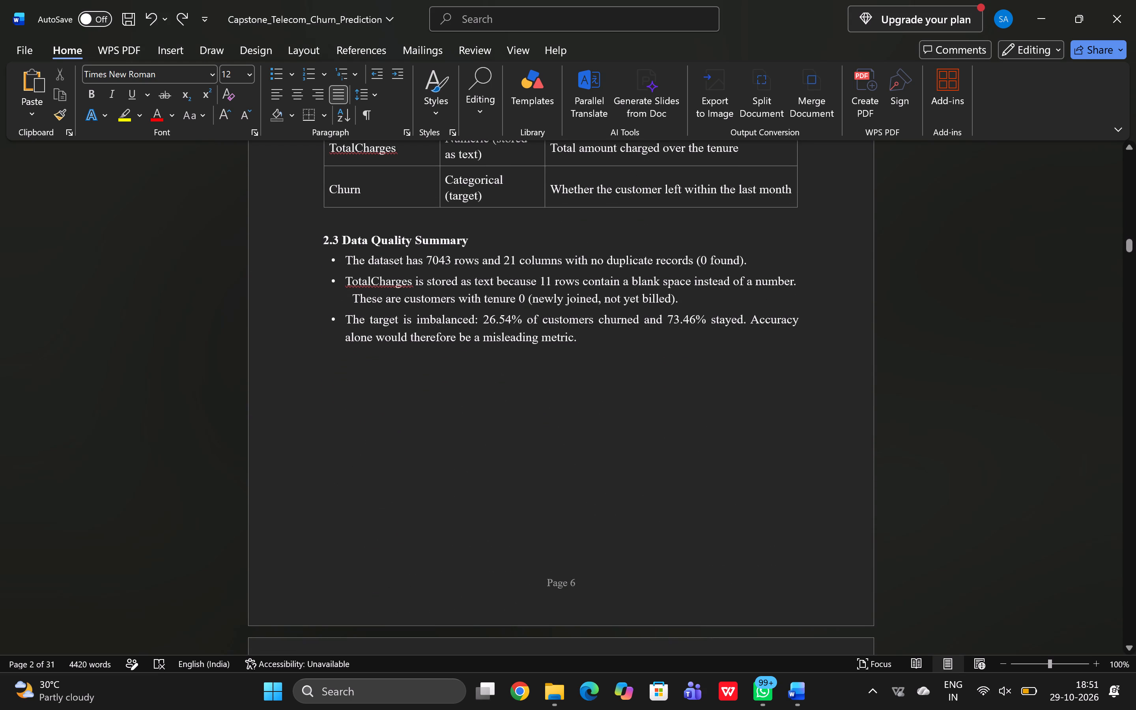
Examine the empty space between the 2.3 Data Quality Summary bullets, the 2.4 code heading and the Import libraries code block.
{"action": "left_click", "coordinate": [396, 493]}
{"action": "left_click", "coordinate": [429, 528]}
{"action": "left_click", "coordinate": [596, 337]}
{"action": "key", "text": "Down"}
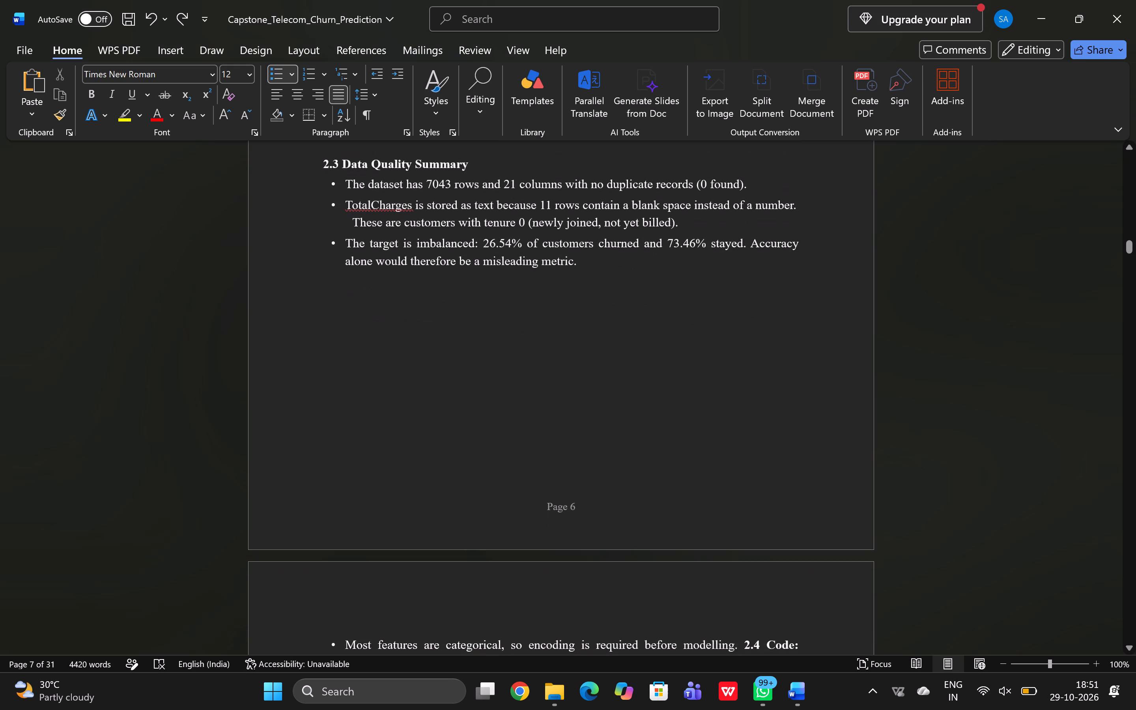
{"action": "key", "text": "Left"}
{"action": "key", "text": "Left"}
{"action": "key", "text": "Left"}
{"action": "key", "text": "Left"}
{"action": "key", "text": "Left"}
{"action": "key", "text": "Left"}
{"action": "key", "text": "Left"}
{"action": "key", "text": "Left"}
{"action": "key", "text": "Left"}
{"action": "key", "text": "Left"}
{"action": "key", "text": "Left"}
{"action": "key", "text": "Left"}
{"action": "key", "text": "Left"}
{"action": "key", "text": "Left"}
{"action": "key", "text": "Left"}
{"action": "key", "text": "Left"}
{"action": "key", "text": "Left"}
{"action": "key", "text": "Left"}
{"action": "key", "text": "Left"}
{"action": "key", "text": "Left"}
{"action": "scroll", "coordinate": [708, 386], "scroll_direction": "down", "scroll_amount": 6}
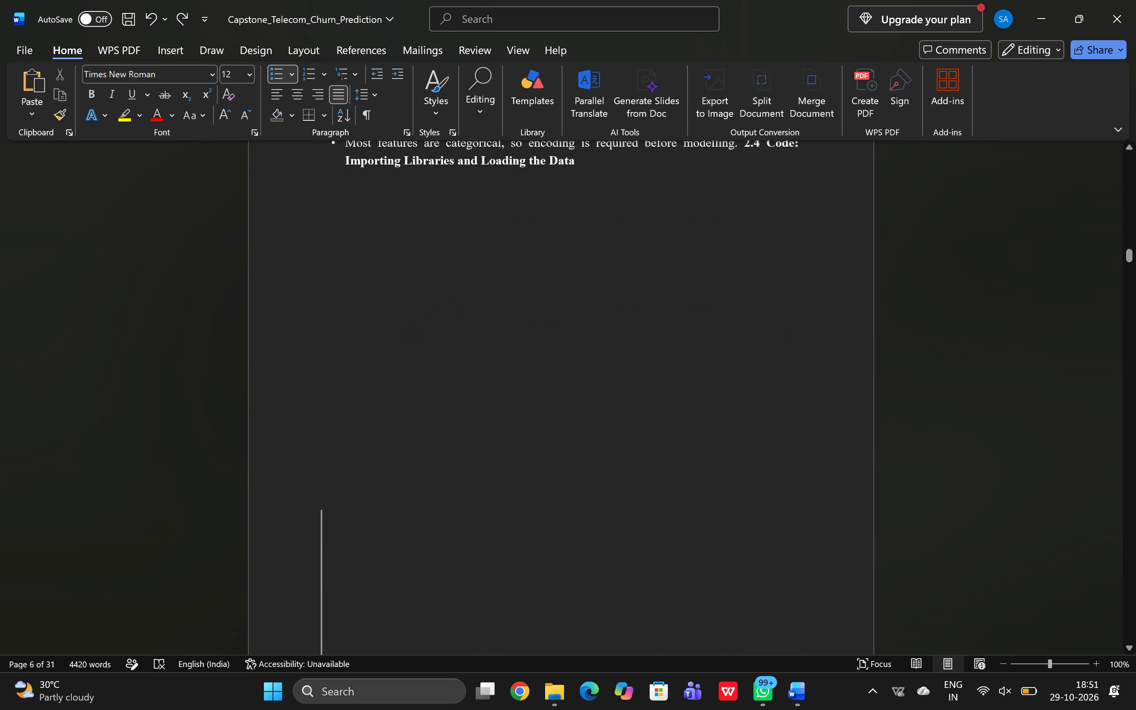
{"action": "left_click", "coordinate": [490, 356]}
{"action": "scroll", "coordinate": [545, 380], "scroll_direction": "down", "scroll_amount": 4}
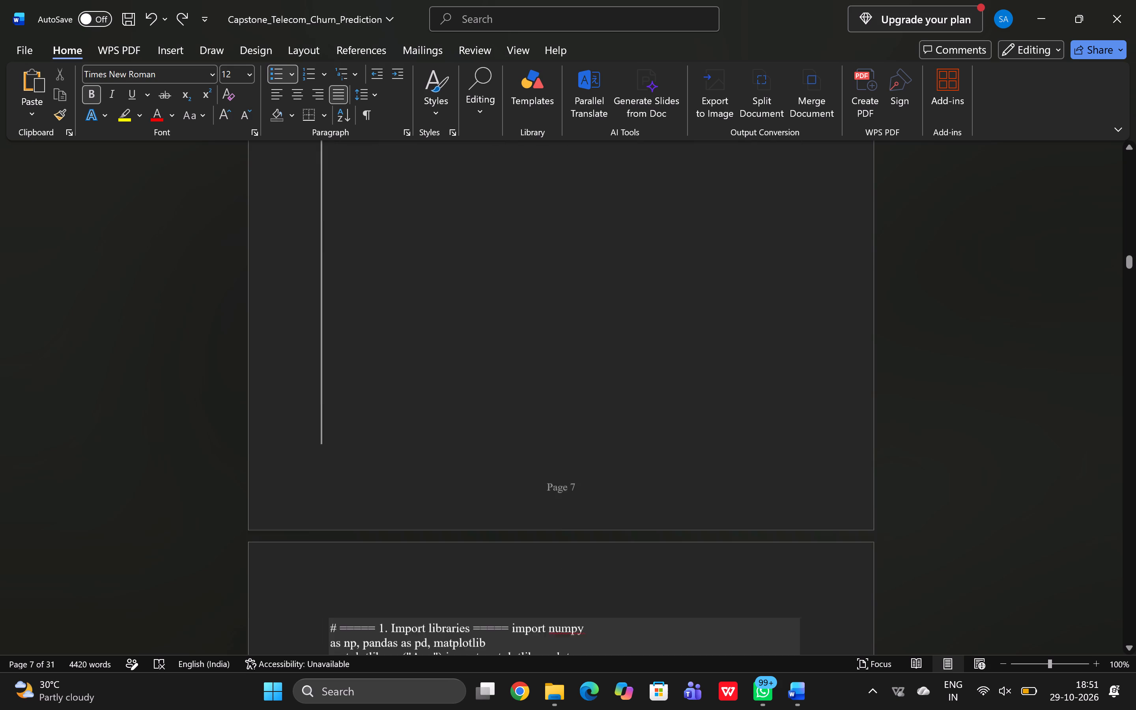
{"action": "scroll", "coordinate": [471, 312], "scroll_direction": "up", "scroll_amount": 3}
{"action": "left_click", "coordinate": [375, 314]}
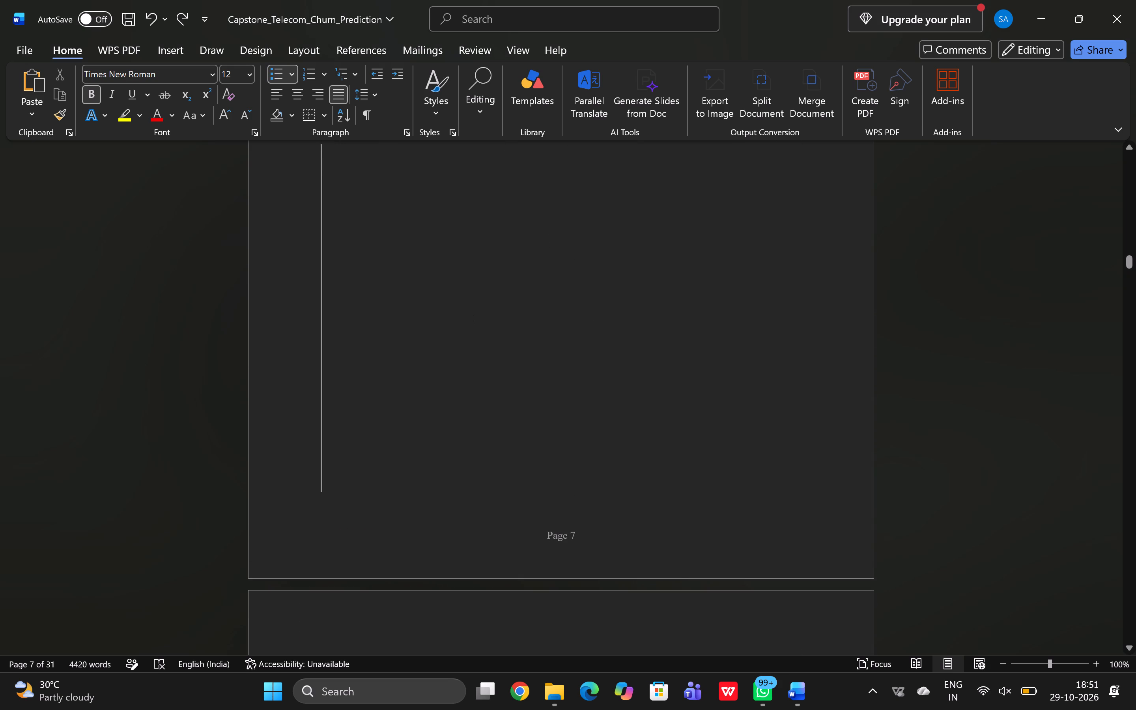
{"action": "left_click", "coordinate": [375, 314]}
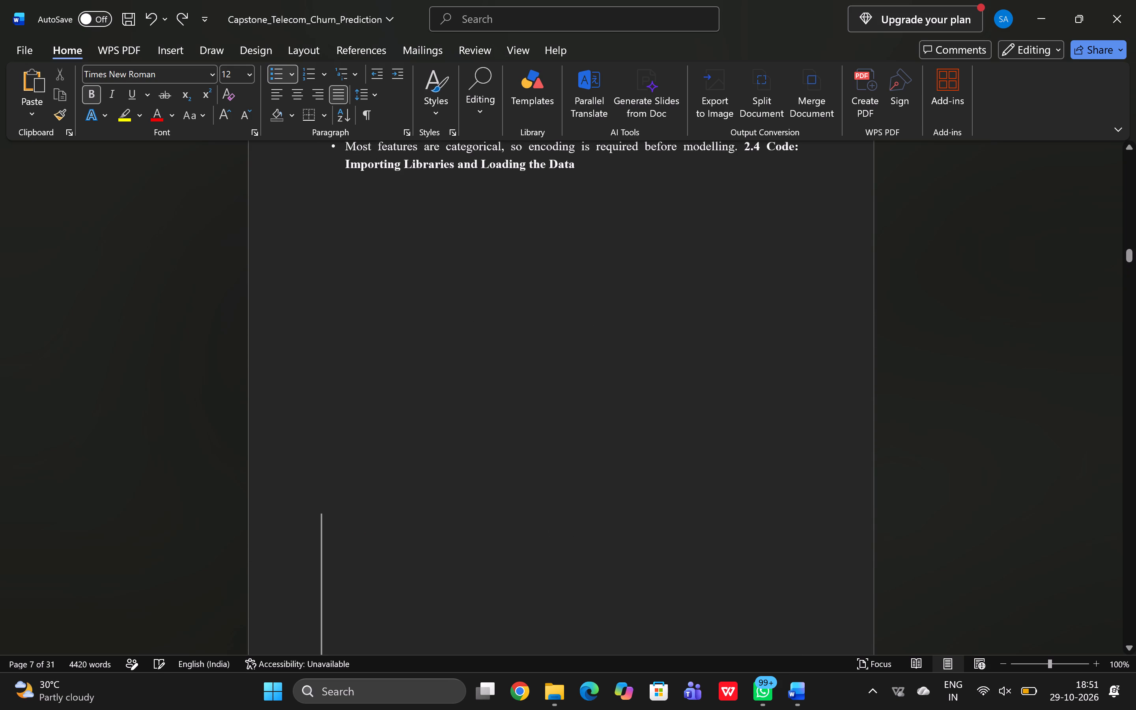
{"action": "double_click", "coordinate": [321, 305]}
{"action": "left_click_drag", "start_coordinate": [321, 305], "coordinate": [523, 626]}
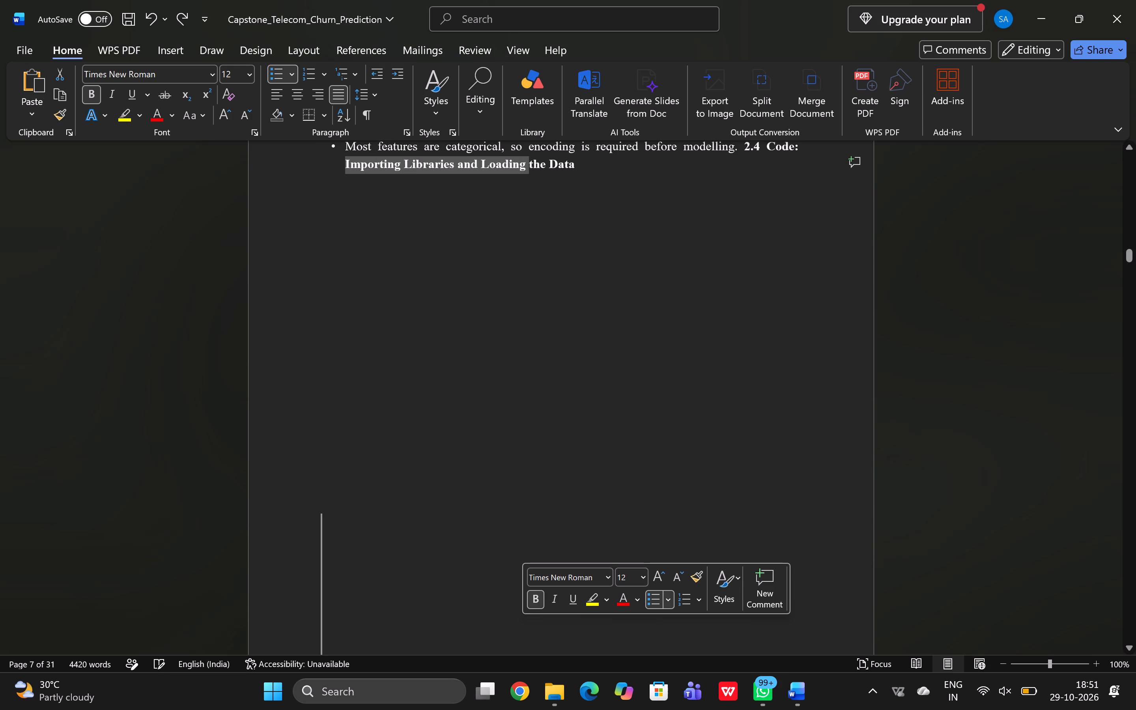
{"action": "scroll", "coordinate": [488, 579], "scroll_direction": "down", "scroll_amount": 4}
{"action": "left_click_drag", "start_coordinate": [372, 505], "coordinate": [290, 421]}
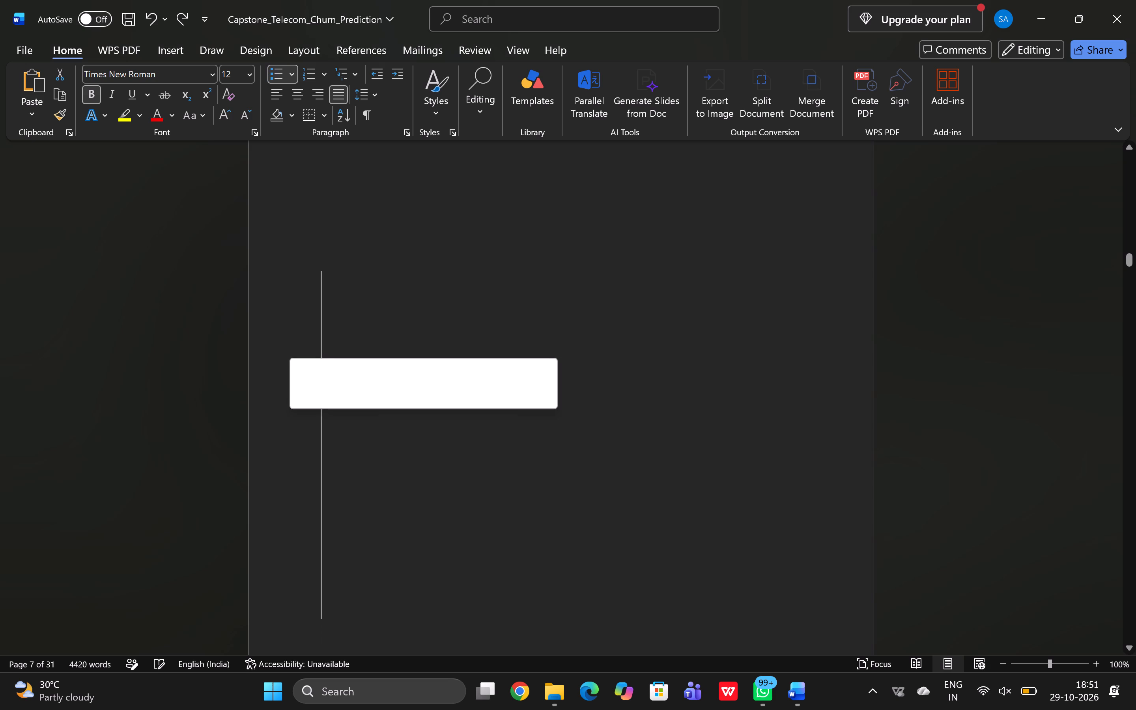
{"action": "left_click", "coordinate": [290, 421]}
{"action": "left_click", "coordinate": [563, 509]}
{"action": "scroll", "coordinate": [563, 509], "scroll_direction": "down", "scroll_amount": 1}
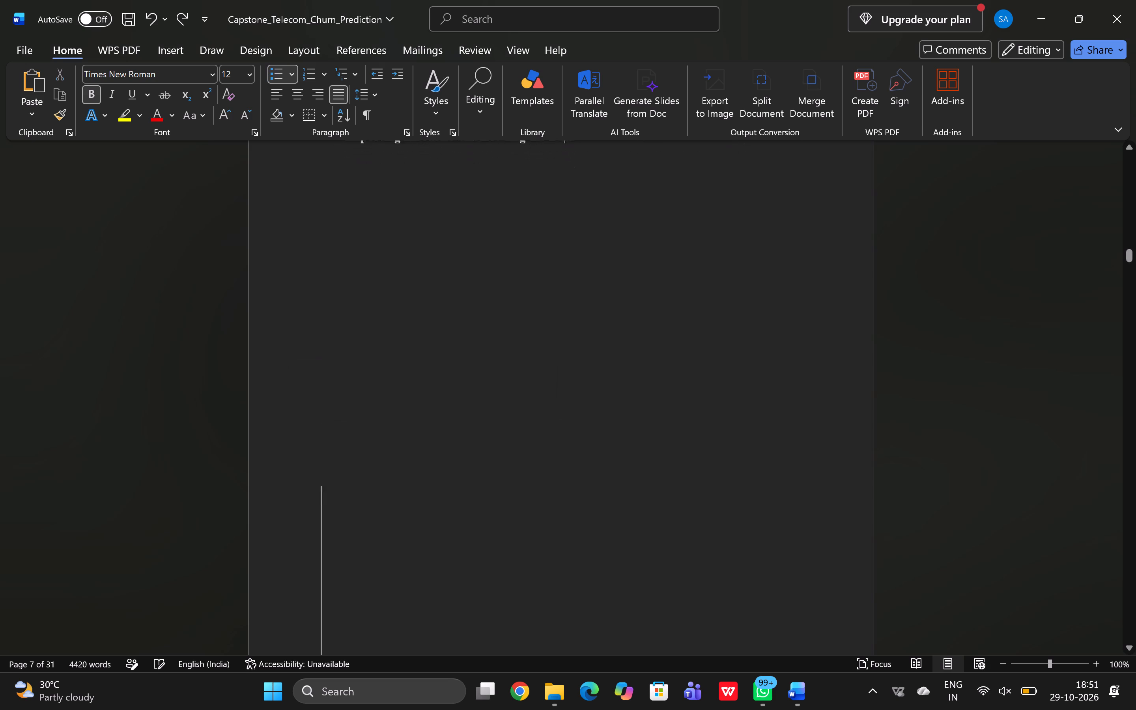
{"action": "scroll", "coordinate": [563, 509], "scroll_direction": "down", "scroll_amount": 8}
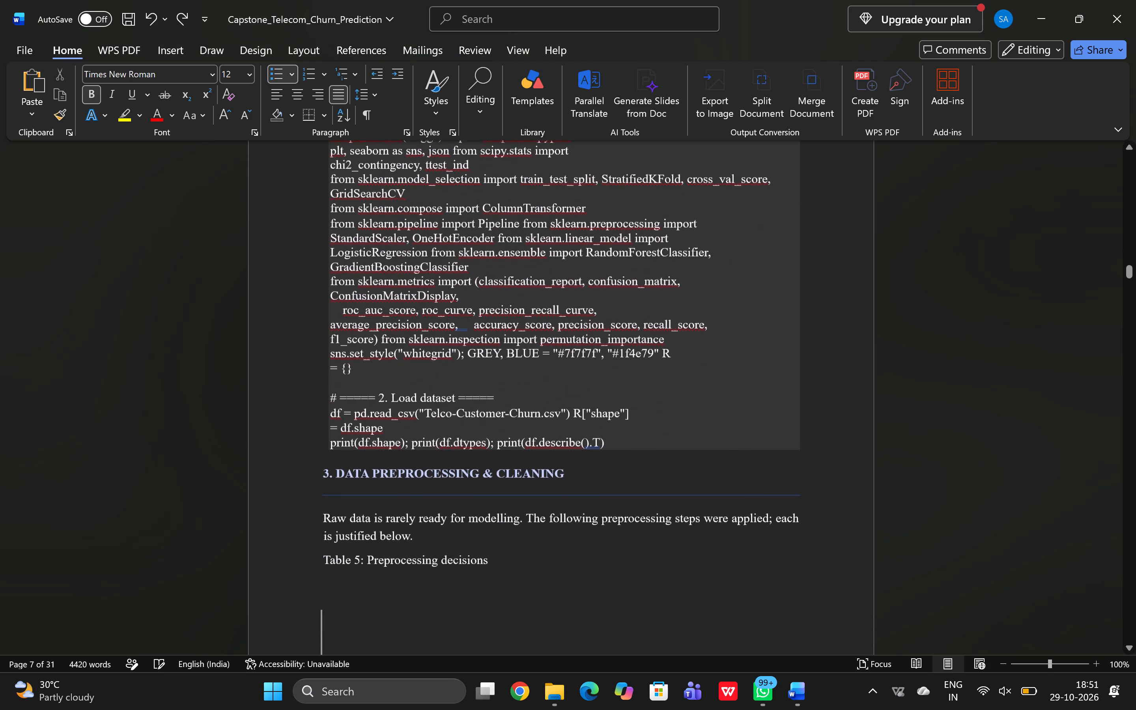
{"action": "scroll", "coordinate": [563, 509], "scroll_direction": "down", "scroll_amount": 1}
Review pages 5 to 8 in the print preview, checking the gaps around the section 2.4 heading and code block, and return to the document.
{"action": "key", "text": "ctrl+p"}
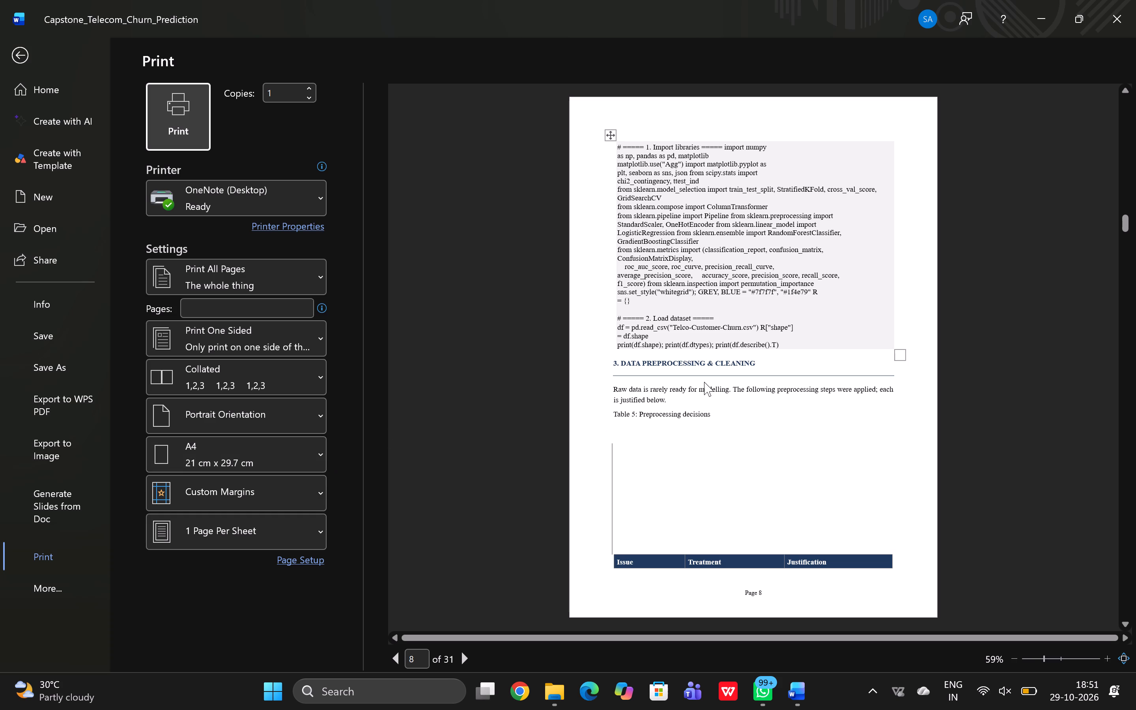
{"action": "scroll", "coordinate": [704, 382], "scroll_direction": "up", "scroll_amount": 3}
{"action": "left_click_drag", "start_coordinate": [1132, 223], "coordinate": [1133, 214]}
{"action": "left_click_drag", "start_coordinate": [1128, 227], "coordinate": [1127, 192]}
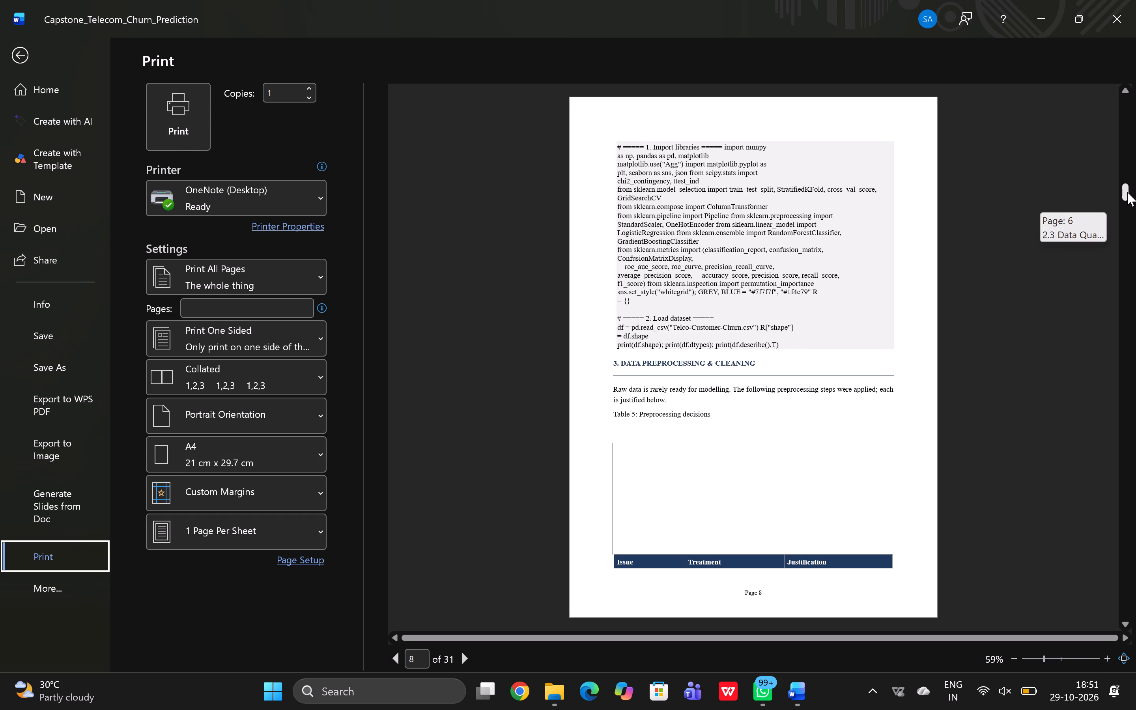
{"action": "left_click_drag", "start_coordinate": [1127, 192], "coordinate": [1127, 188]}
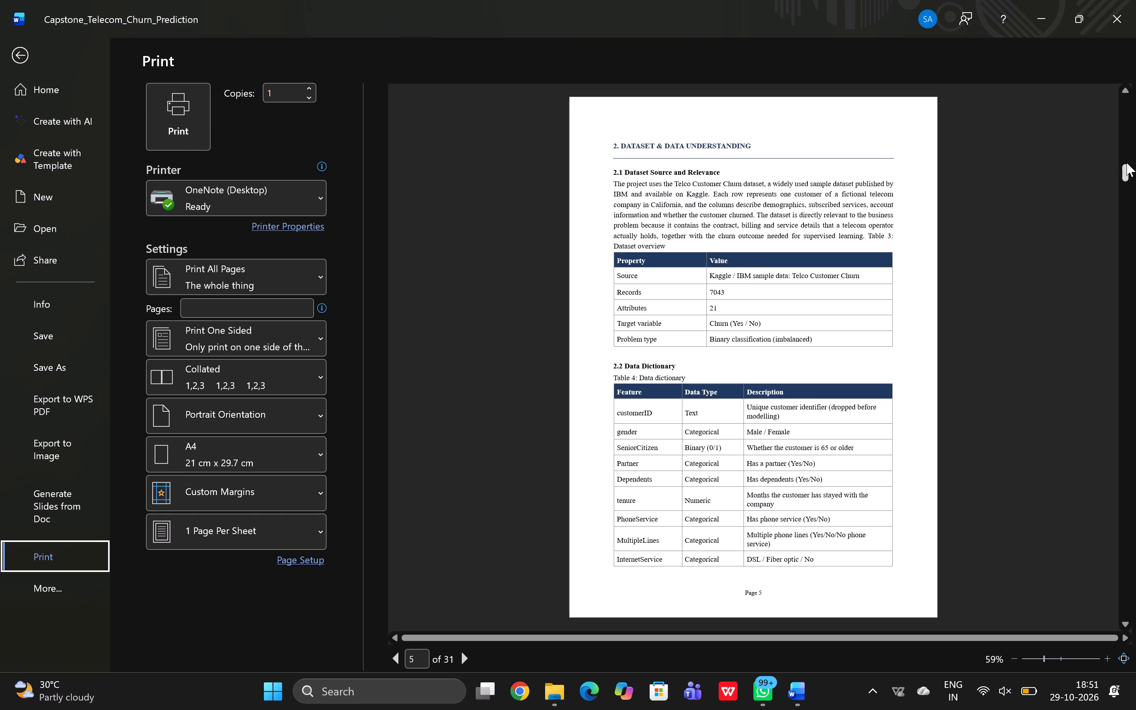
{"action": "left_click_drag", "start_coordinate": [1126, 166], "coordinate": [1126, 174]}
{"action": "left_click", "coordinate": [1126, 174]}
{"action": "left_click_drag", "start_coordinate": [1126, 174], "coordinate": [1126, 186]}
{"action": "left_click_drag", "start_coordinate": [1126, 186], "coordinate": [1126, 191]}
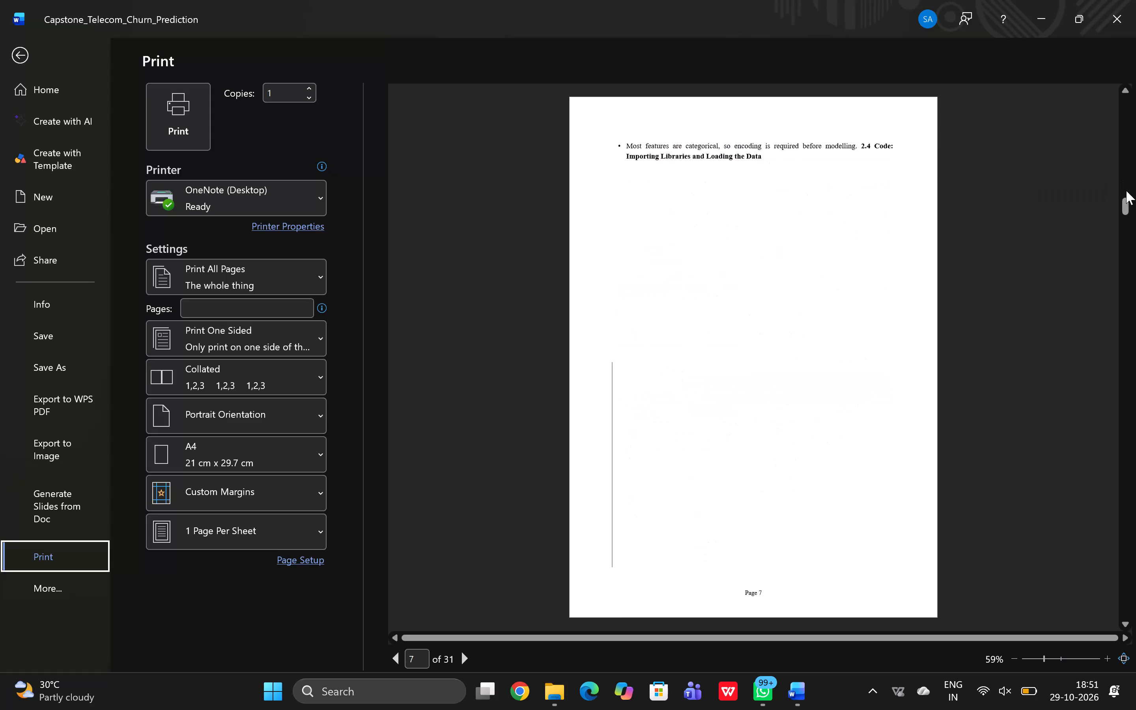
{"action": "left_click_drag", "start_coordinate": [1126, 191], "coordinate": [1126, 208]}
{"action": "left_click", "coordinate": [1126, 208]}
{"action": "left_click", "coordinate": [1126, 219]}
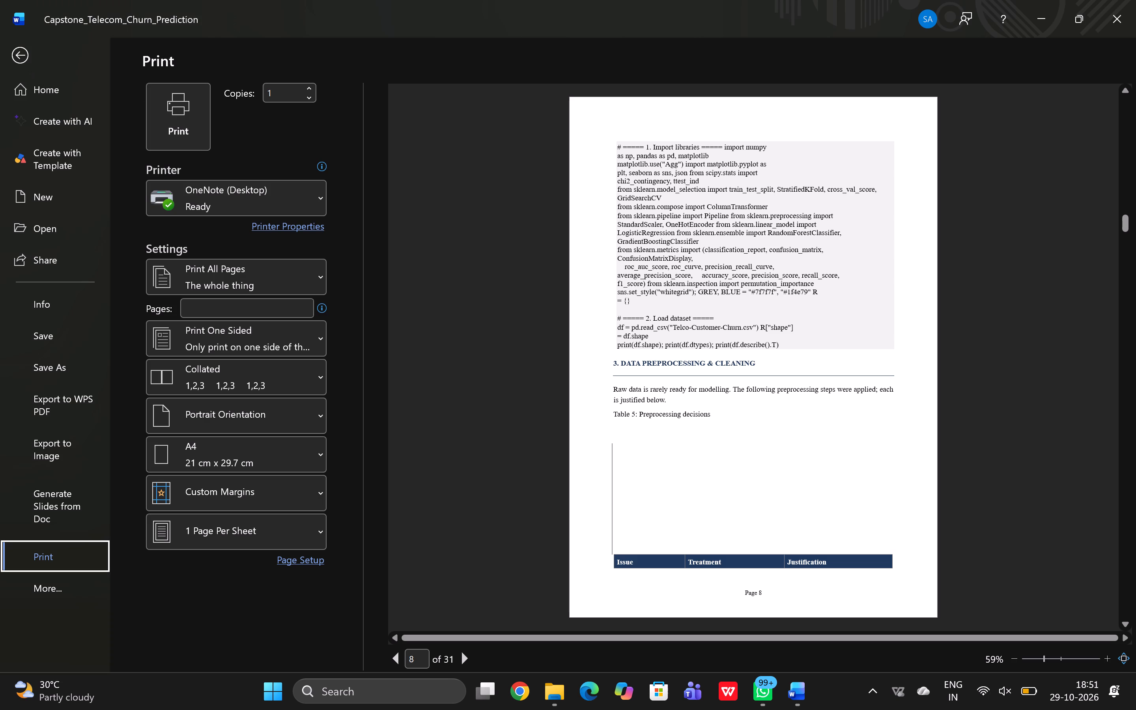
{"action": "left_click", "coordinate": [16, 61]}
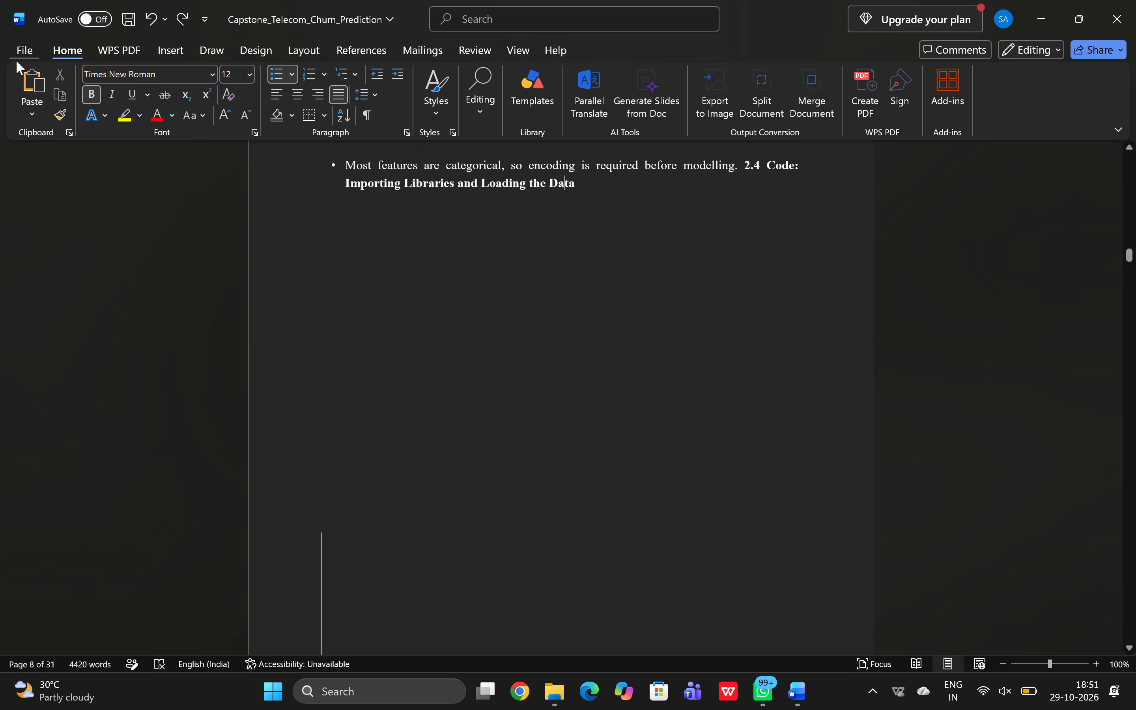
Close the Capstone_Telecom_Churn_Prediction document without saving its changes.
{"action": "left_click", "coordinate": [1135, 0]}
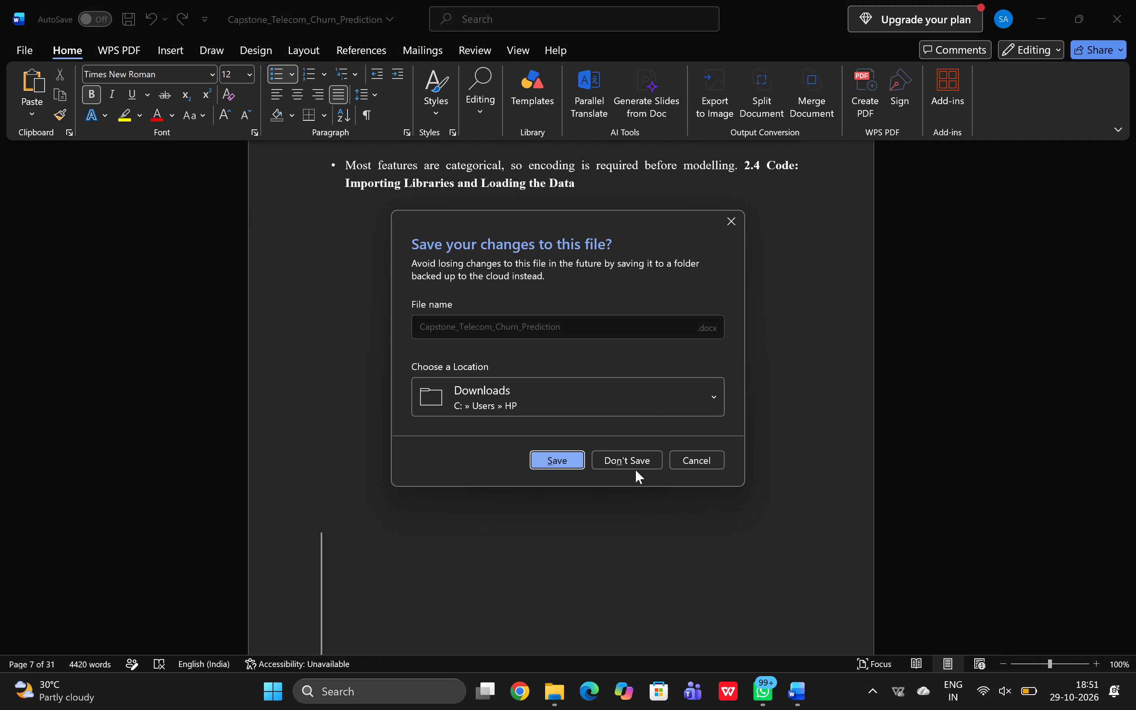
{"action": "left_click", "coordinate": [637, 464]}
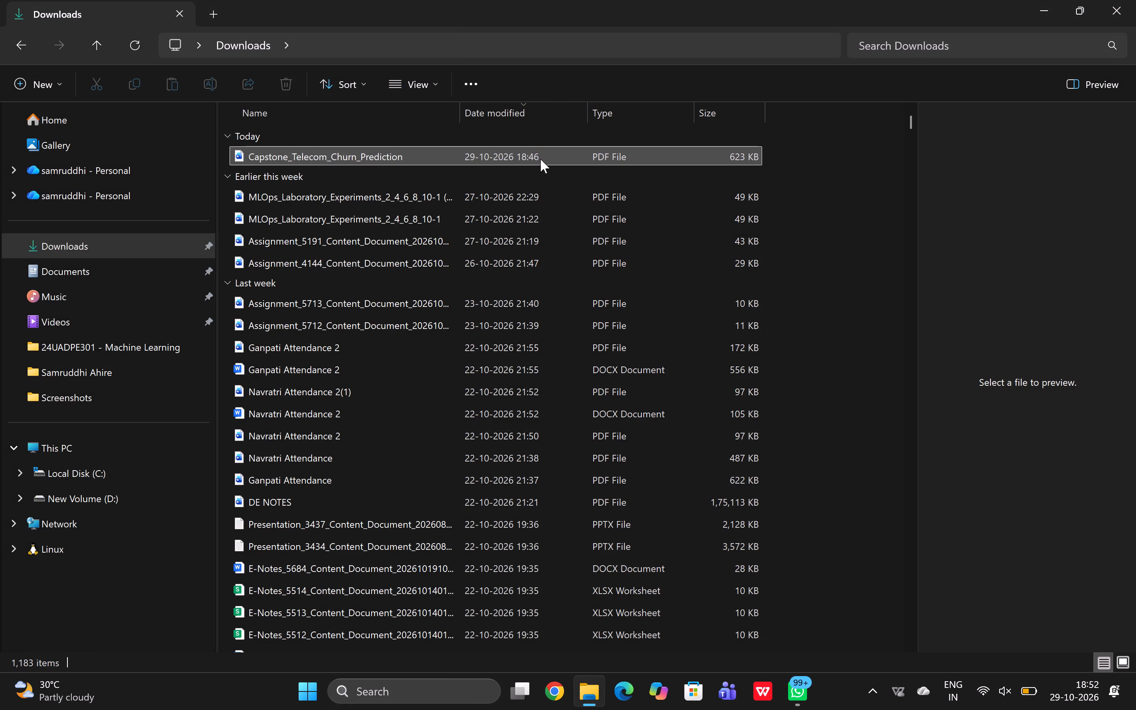
Reopen Capstone_Telecom_Churn_Prediction from the Downloads folder in Word and maximize its window.
{"action": "left_click", "coordinate": [540, 159]}
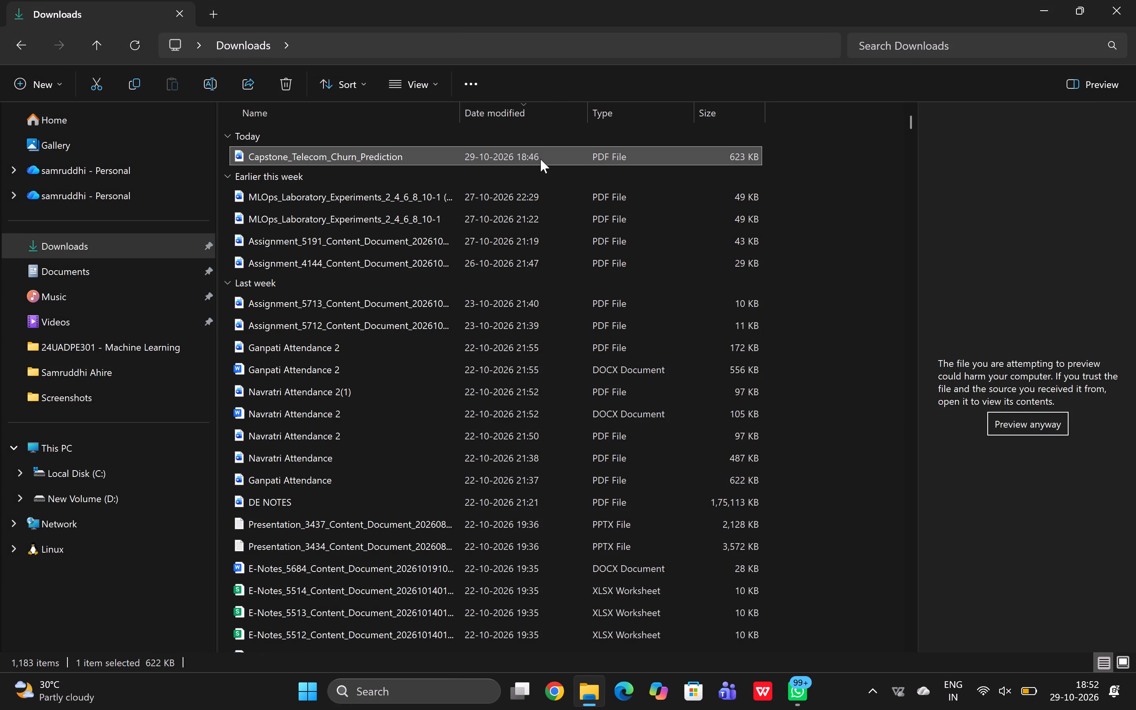
{"action": "left_click", "coordinate": [540, 159]}
{"action": "left_click", "coordinate": [684, 162]}
{"action": "double_click", "coordinate": [688, 157]}
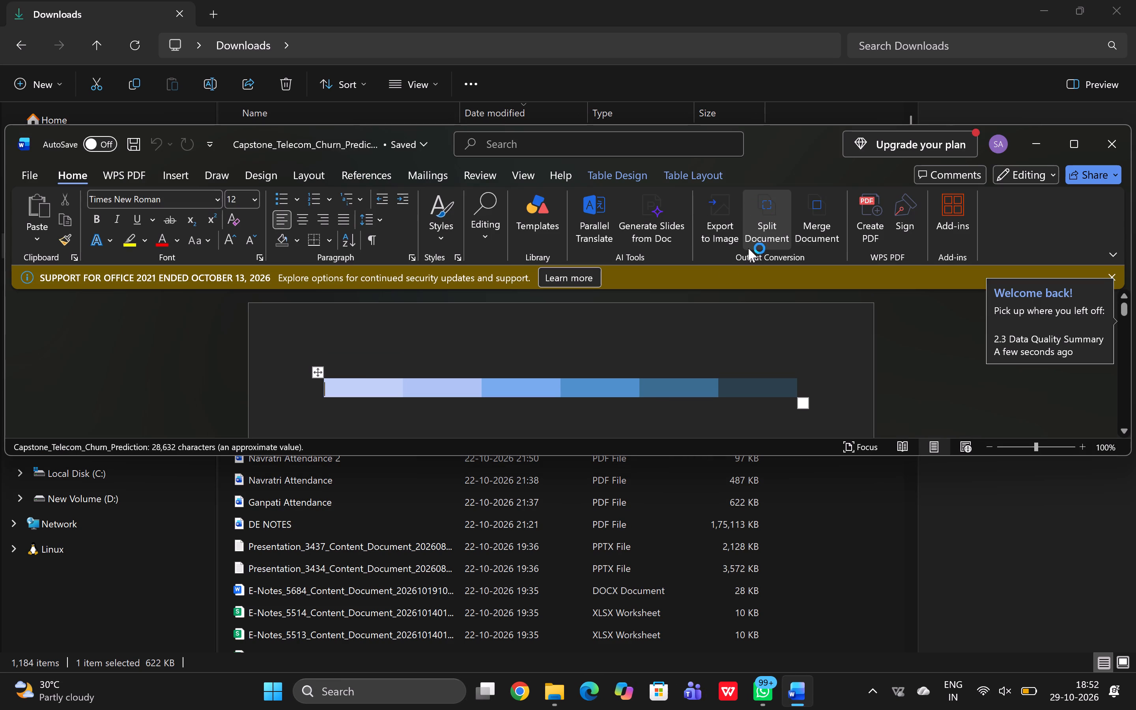
{"action": "left_click", "coordinate": [1071, 142]}
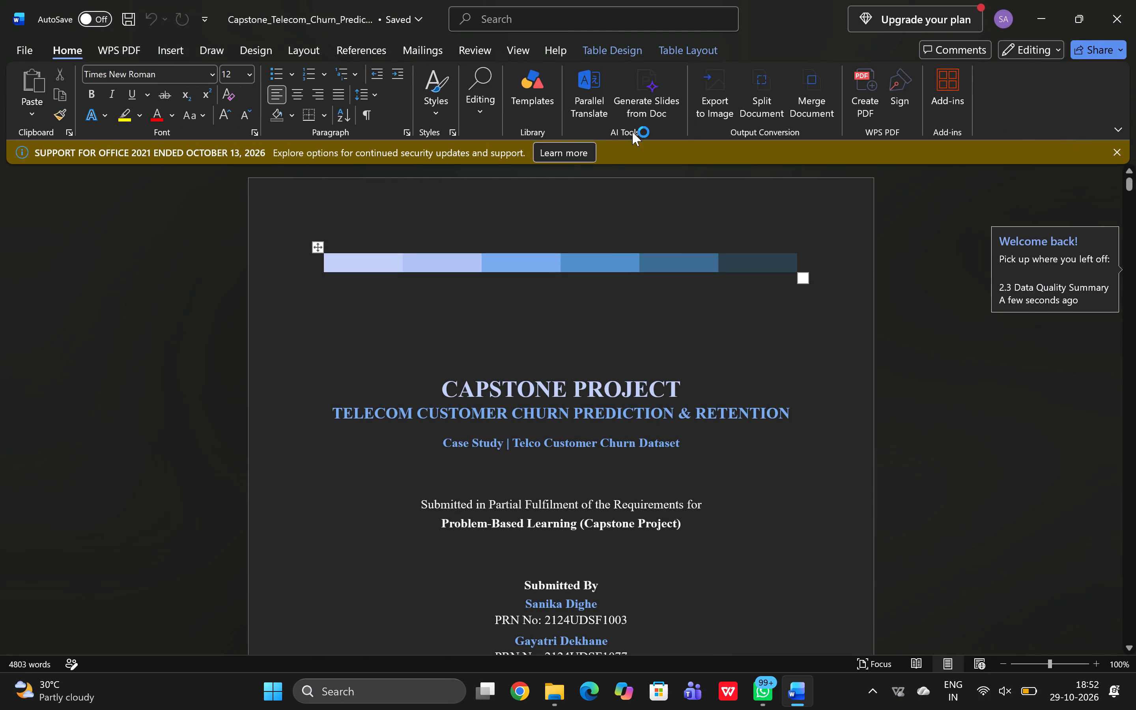
{"action": "left_click", "coordinate": [964, 365]}
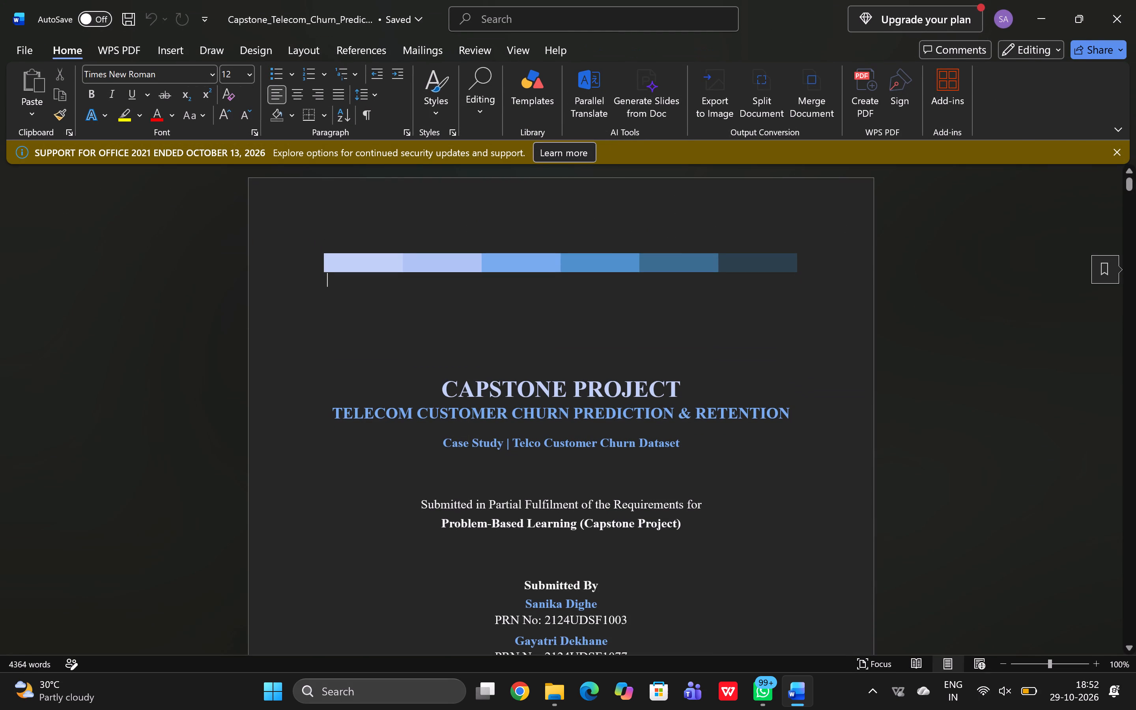
Move the third student's name and PRN on the cover page to directly below Submitted By, ahead of the other students.
{"action": "scroll", "coordinate": [755, 536], "scroll_direction": "down", "scroll_amount": 2}
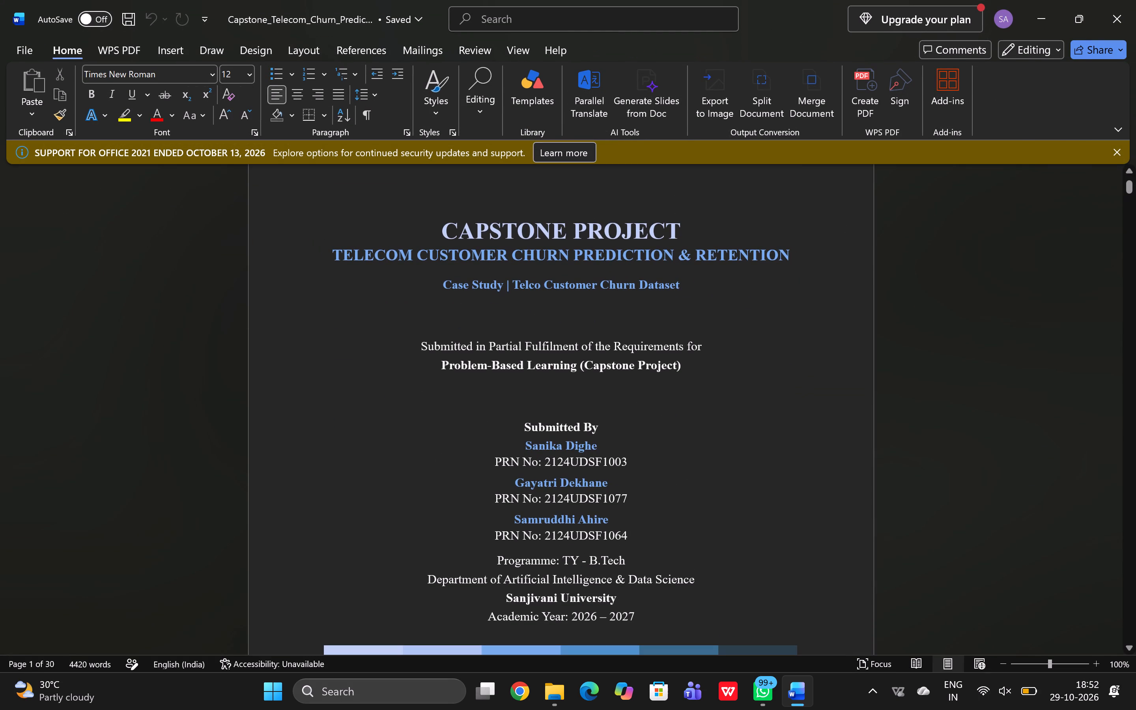
{"action": "scroll", "coordinate": [755, 536], "scroll_direction": "down", "scroll_amount": 1}
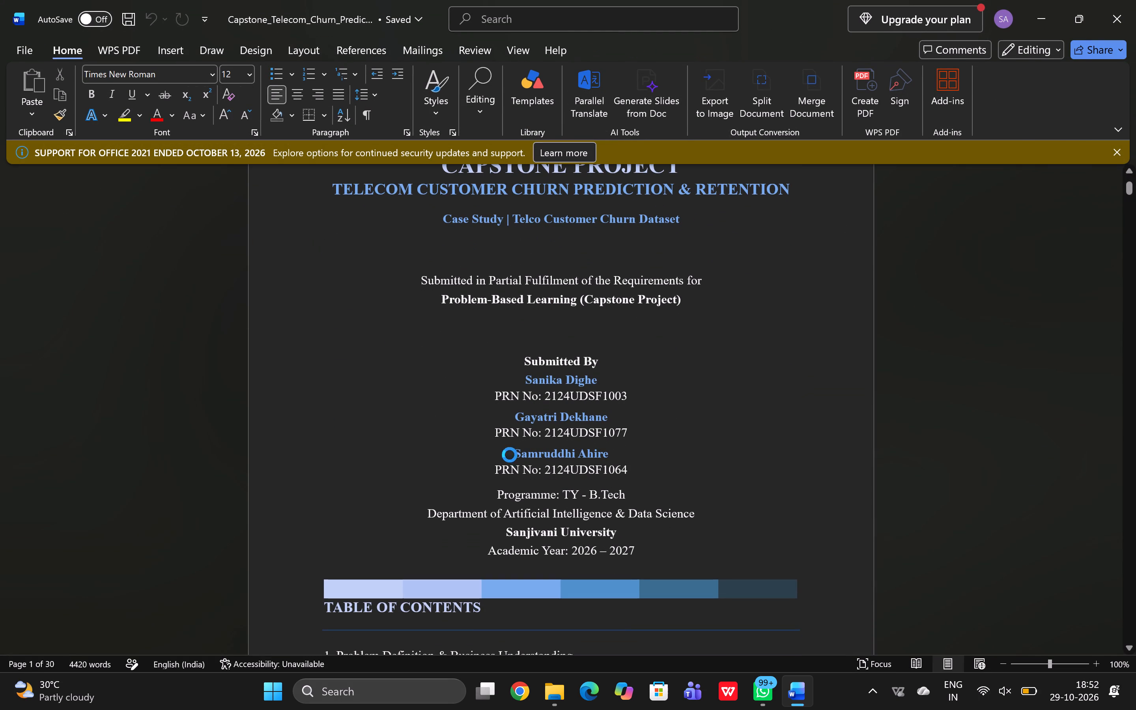
{"action": "left_click_drag", "start_coordinate": [510, 455], "coordinate": [631, 471]}
{"action": "key", "text": "ctrl+c"}
{"action": "key", "text": "space"}
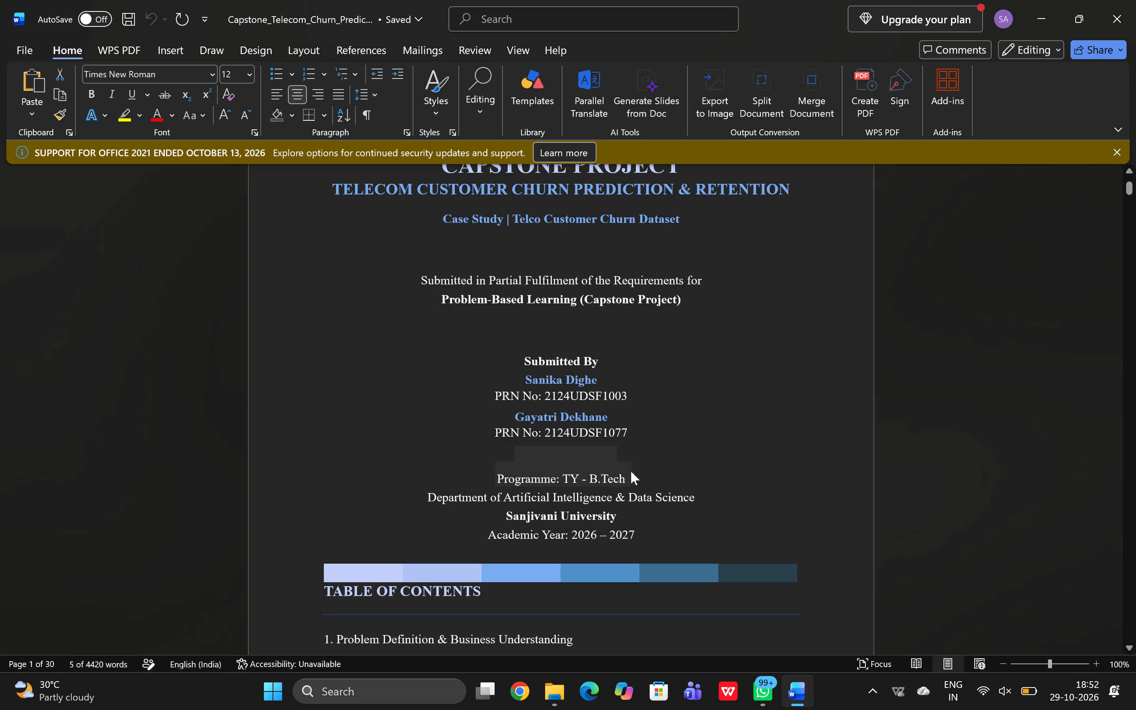
{"action": "left_click", "coordinate": [623, 361]}
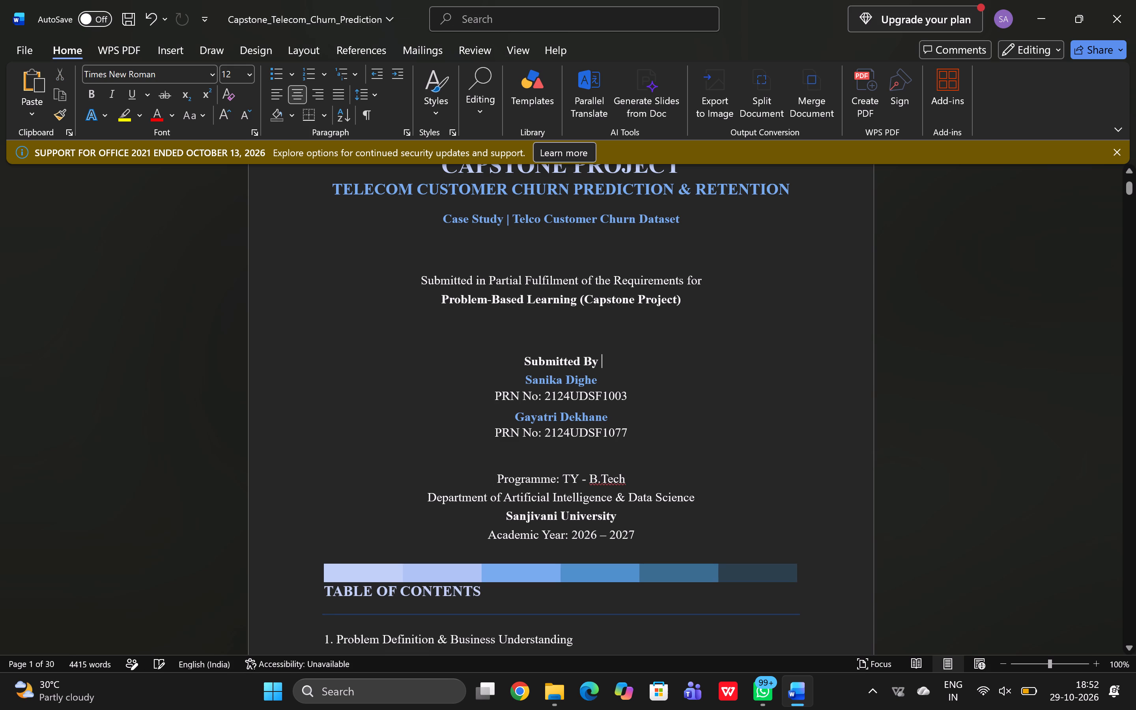
{"action": "key", "text": "Return"}
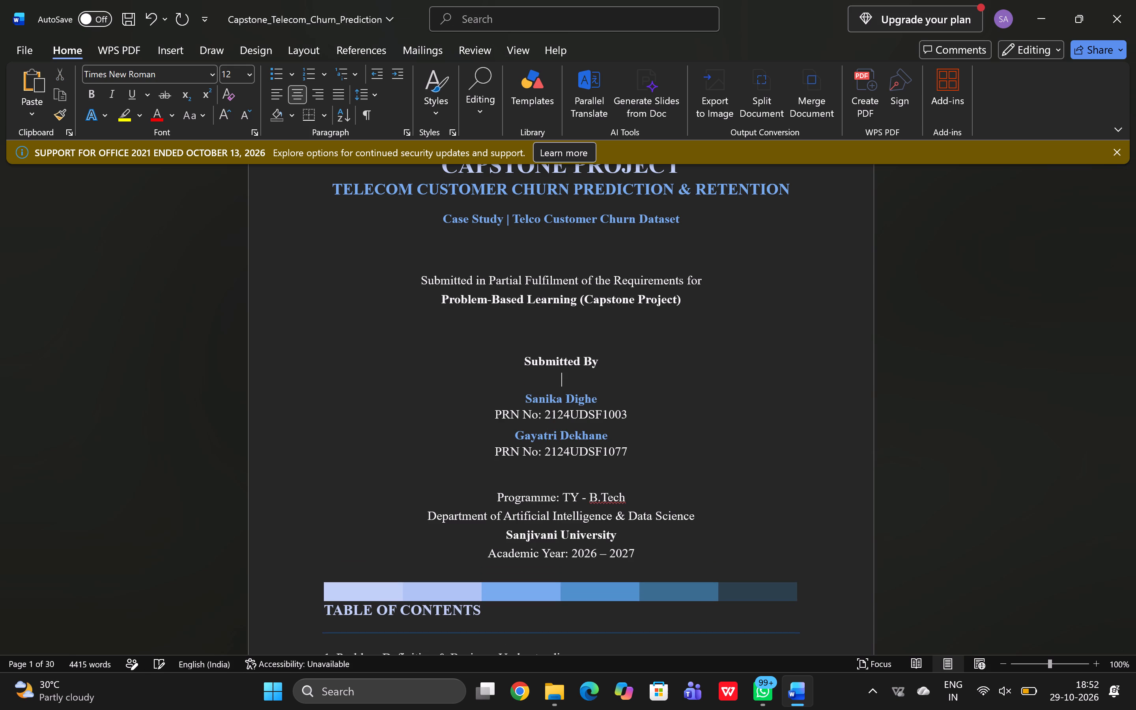
{"action": "key", "text": "ctrl+v"}
{"action": "left_click", "coordinate": [623, 361]}
{"action": "key", "text": "BackSpace"}
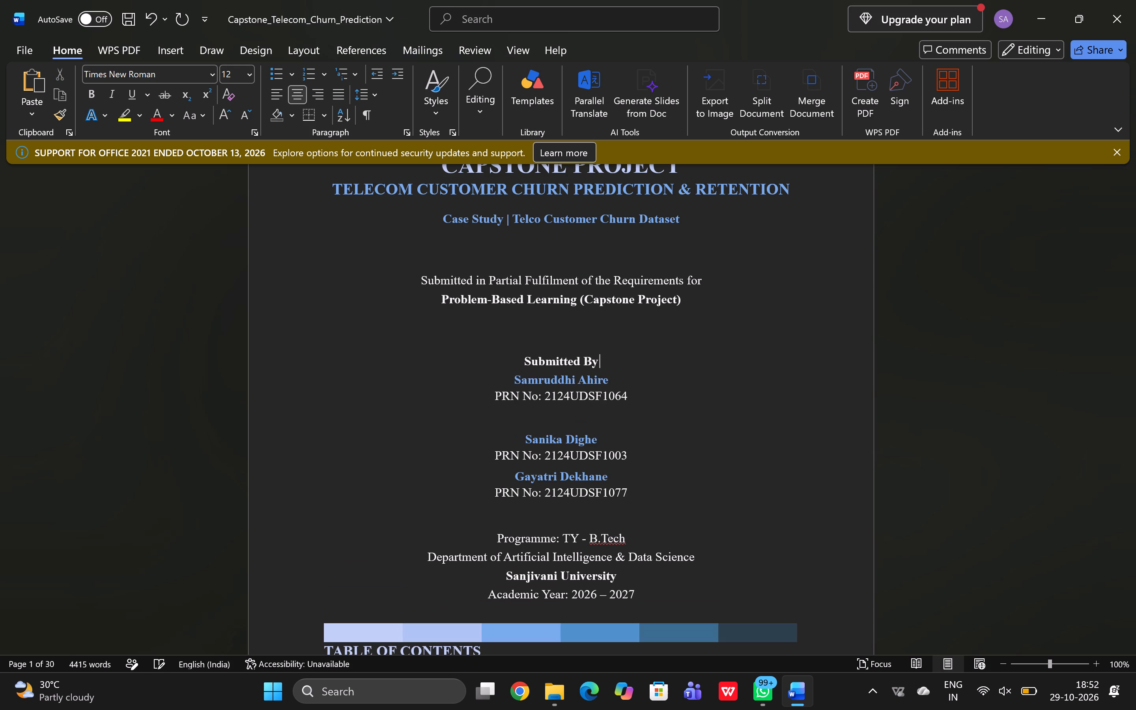
Remove the extra blank line between the first and second student entries on the cover page.
{"action": "key", "text": "Down"}
{"action": "key", "text": "Down"}
{"action": "key", "text": "Down"}
{"action": "key", "text": "BackSpace"}
{"action": "key", "text": "BackSpace"}
{"action": "key", "text": "BackSpace"}
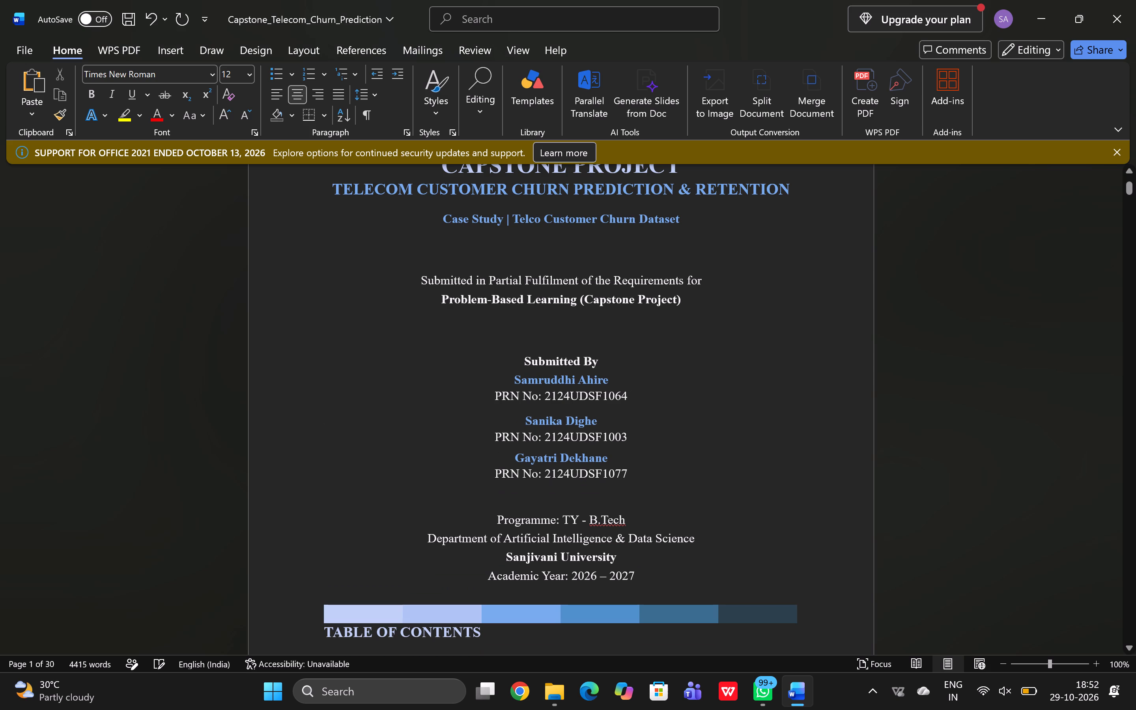
Check the layout of the cover page and the pages after it, continuing in the print preview.
{"action": "scroll", "coordinate": [642, 436], "scroll_direction": "down", "scroll_amount": 3}
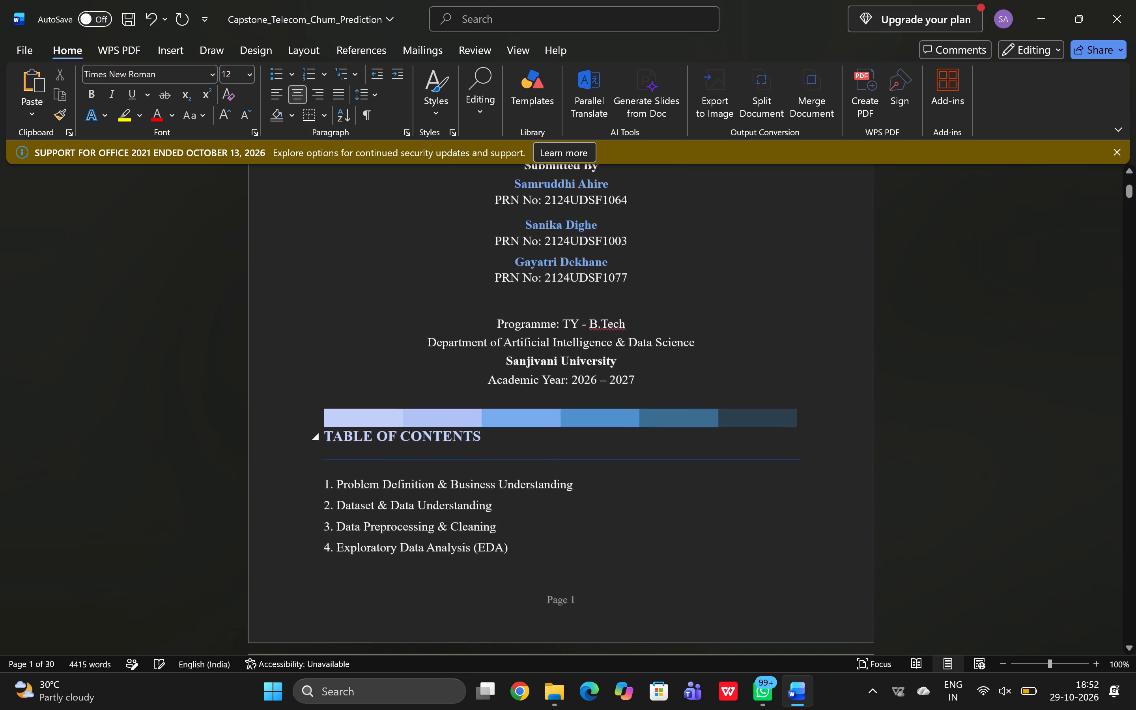
{"action": "scroll", "coordinate": [642, 436], "scroll_direction": "up", "scroll_amount": 6}
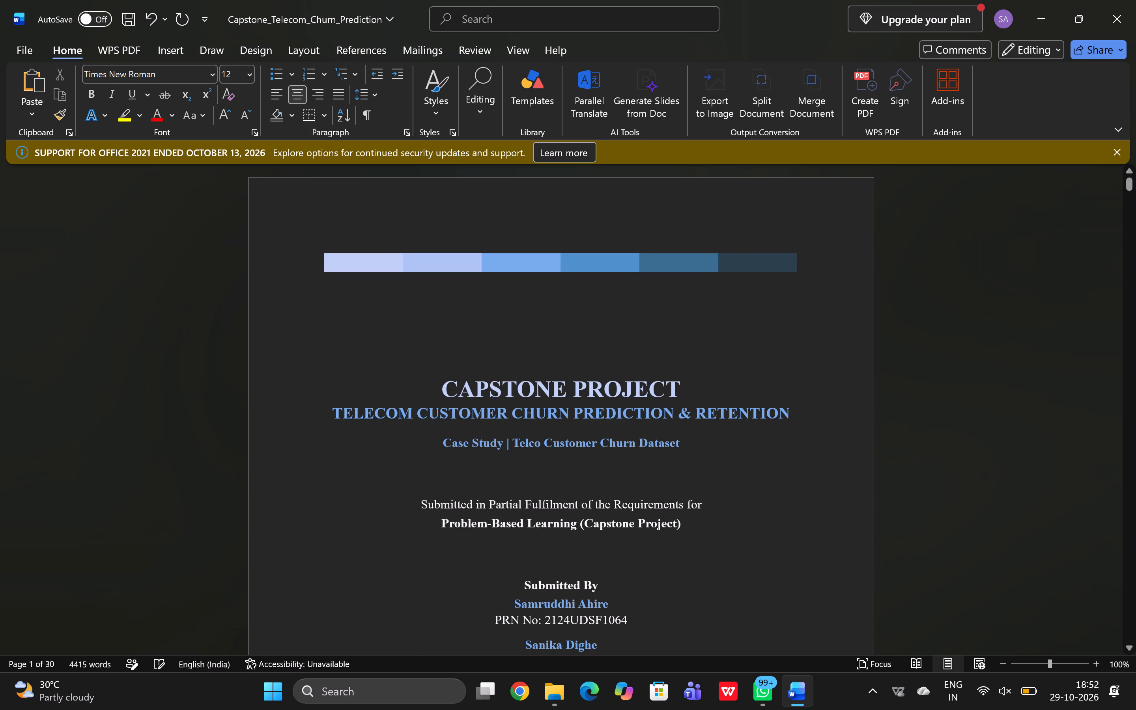
{"action": "key", "text": "ctrl+p"}
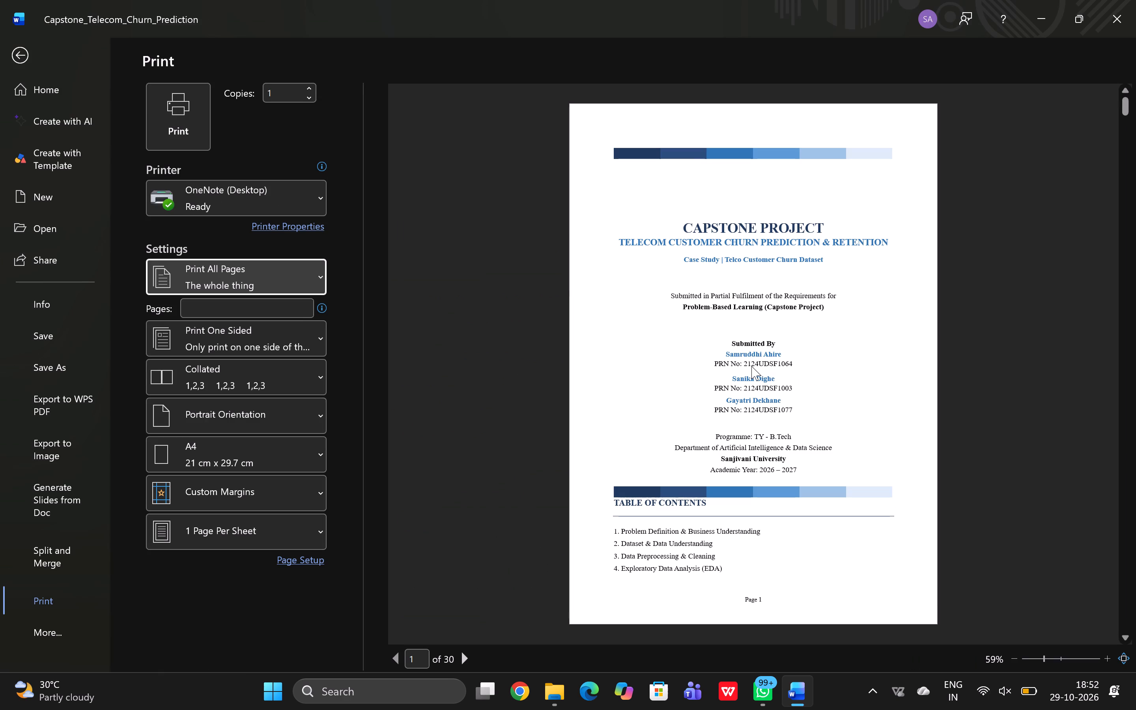
{"action": "scroll", "coordinate": [791, 418], "scroll_direction": "down", "scroll_amount": 2}
{"action": "left_click_drag", "start_coordinate": [1123, 111], "coordinate": [1124, 121]}
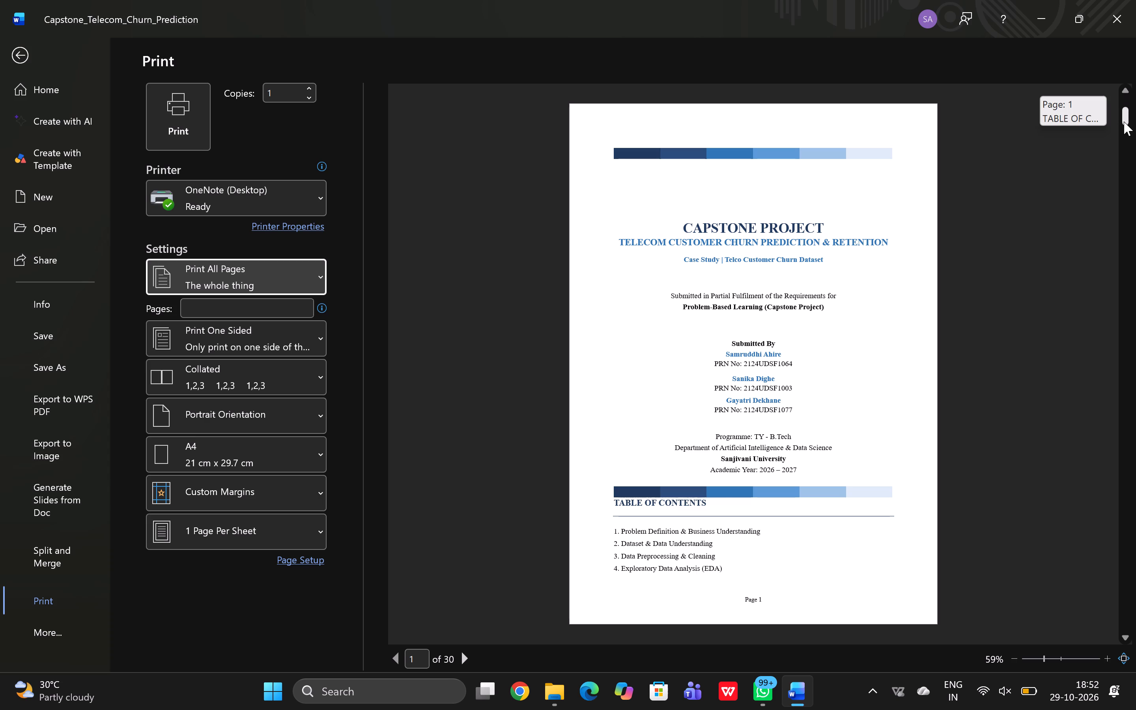
{"action": "left_click_drag", "start_coordinate": [1124, 121], "coordinate": [1124, 121]}
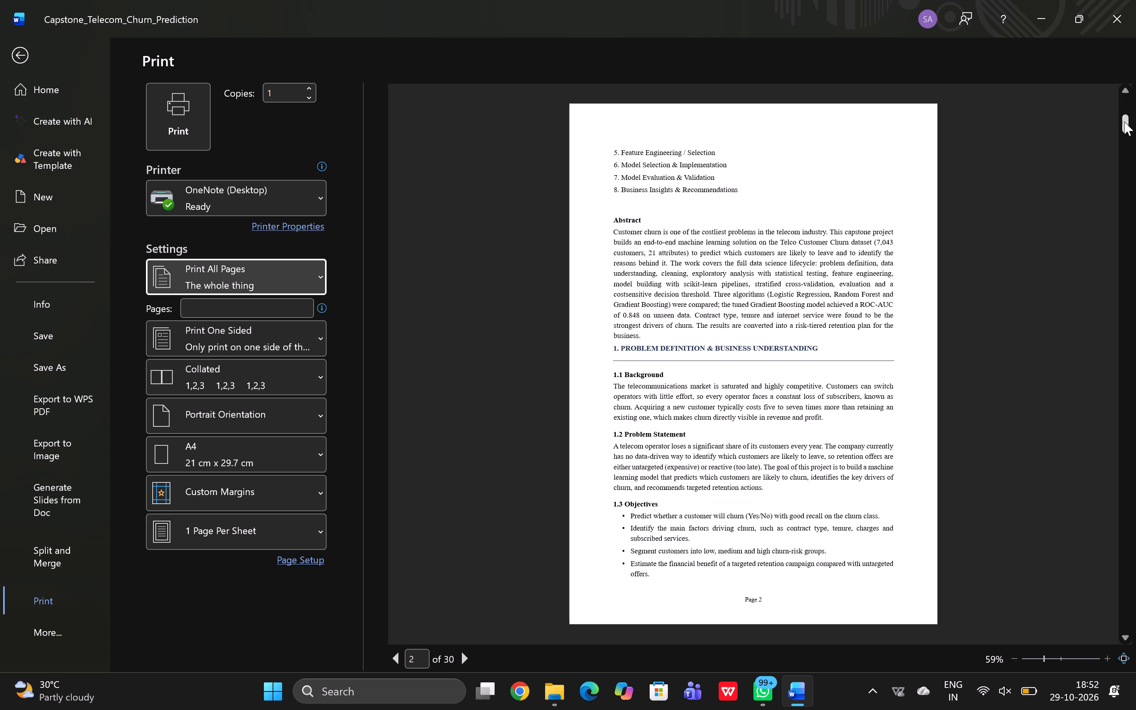
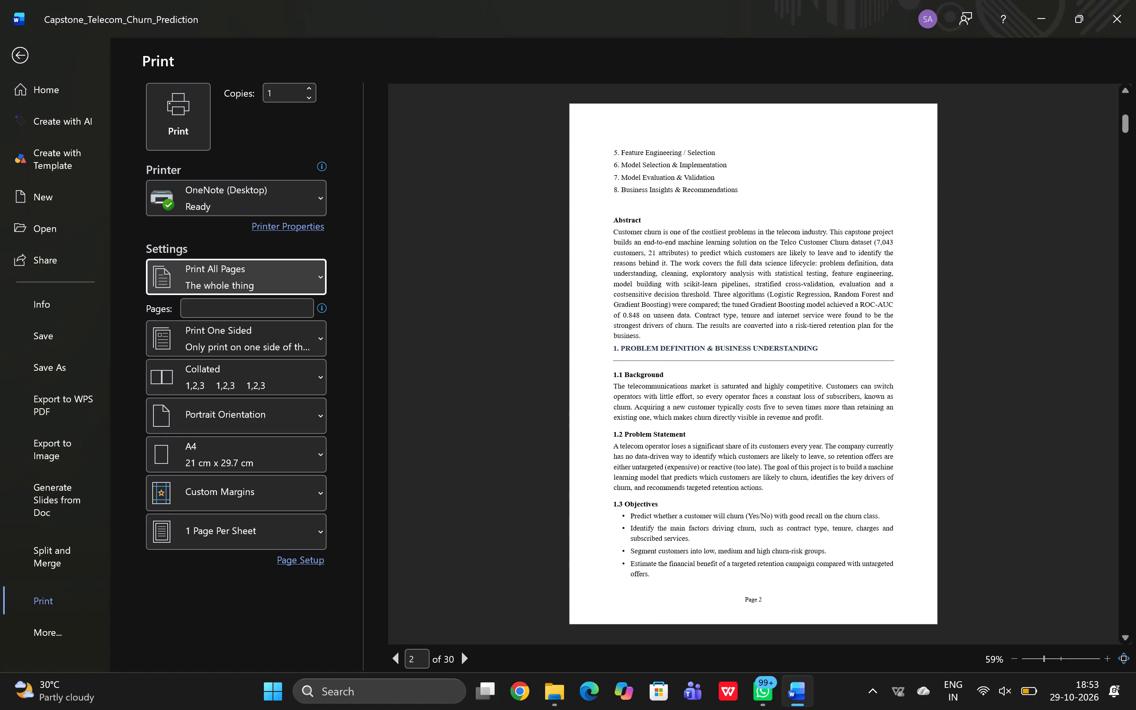
Check the layout of pages 2 to 5 in the print preview, looking at the tables and blank gaps.
{"action": "left_click_drag", "start_coordinate": [1135, 118], "coordinate": [1135, 138]}
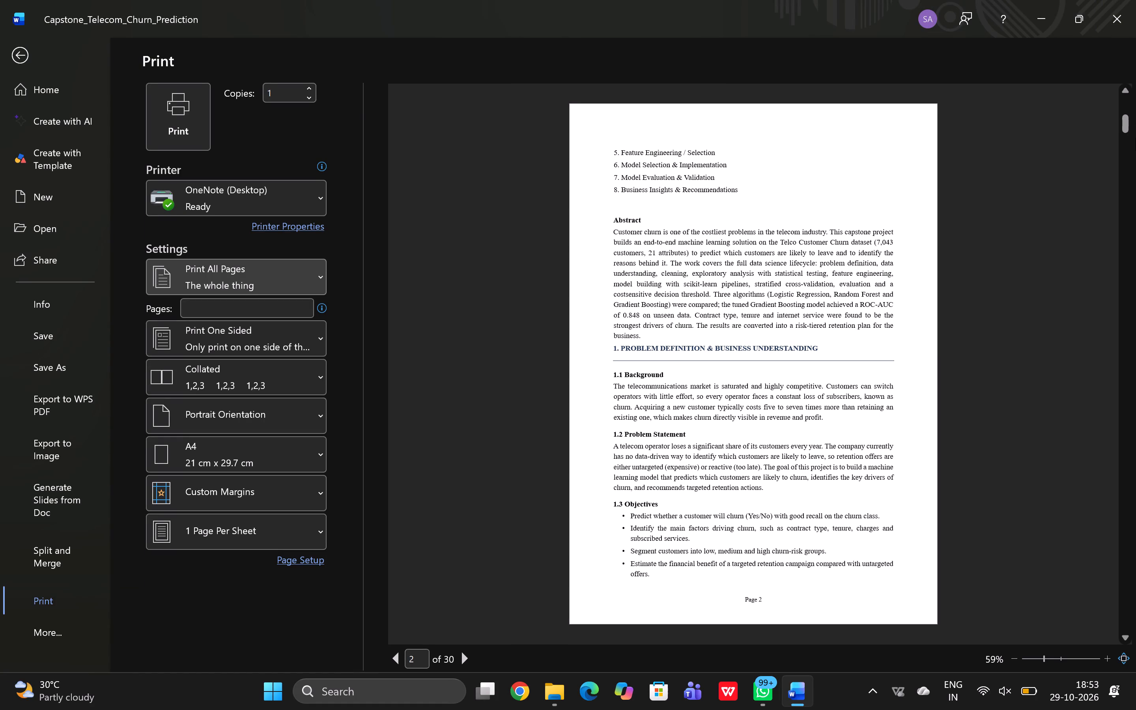
{"action": "left_click_drag", "start_coordinate": [1127, 122], "coordinate": [1129, 136]}
{"action": "left_click_drag", "start_coordinate": [1129, 136], "coordinate": [1129, 152]}
{"action": "left_click_drag", "start_coordinate": [1129, 152], "coordinate": [1129, 166]}
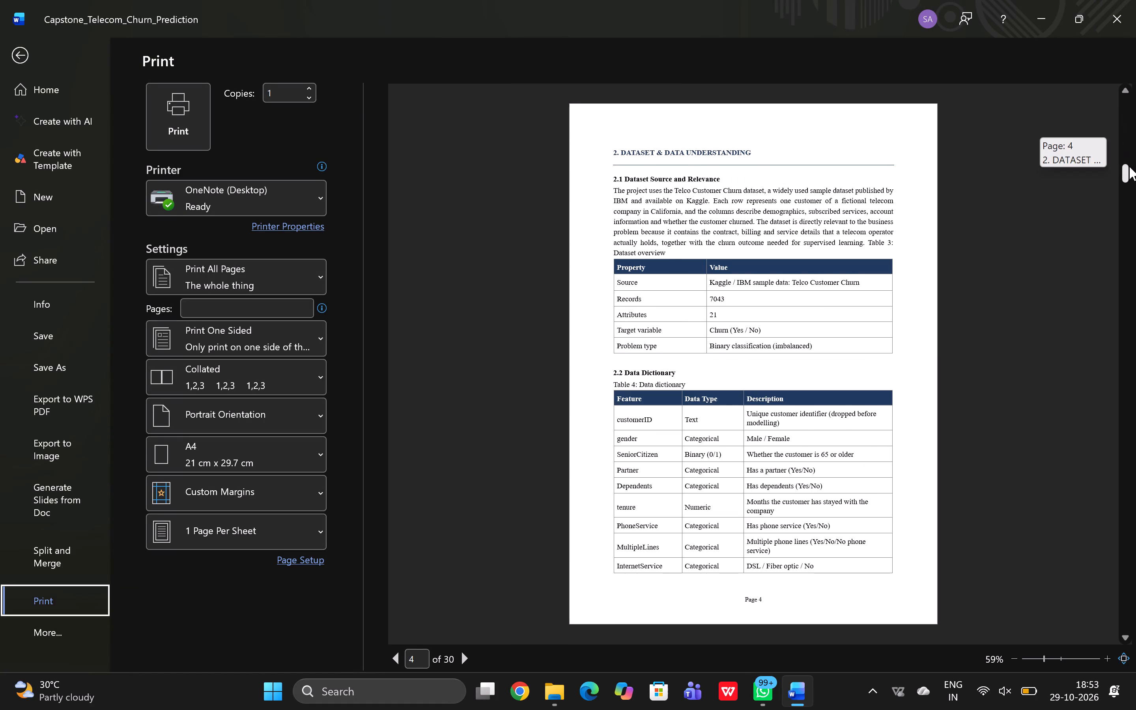
{"action": "left_click_drag", "start_coordinate": [1129, 166], "coordinate": [1129, 167]}
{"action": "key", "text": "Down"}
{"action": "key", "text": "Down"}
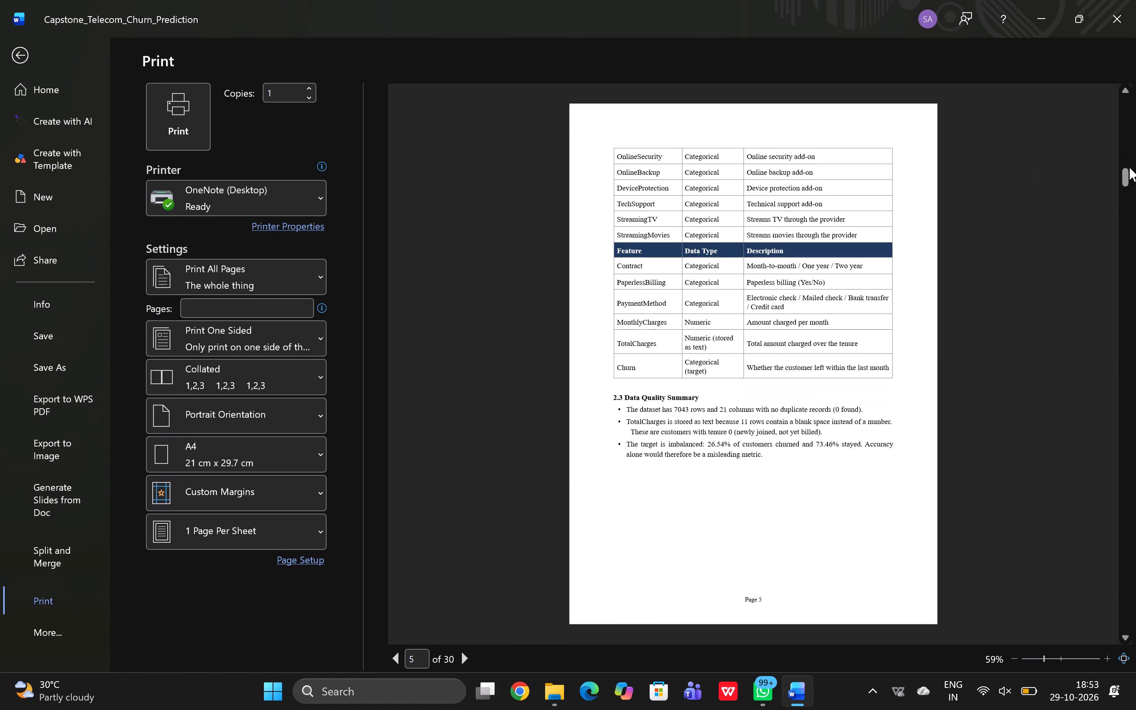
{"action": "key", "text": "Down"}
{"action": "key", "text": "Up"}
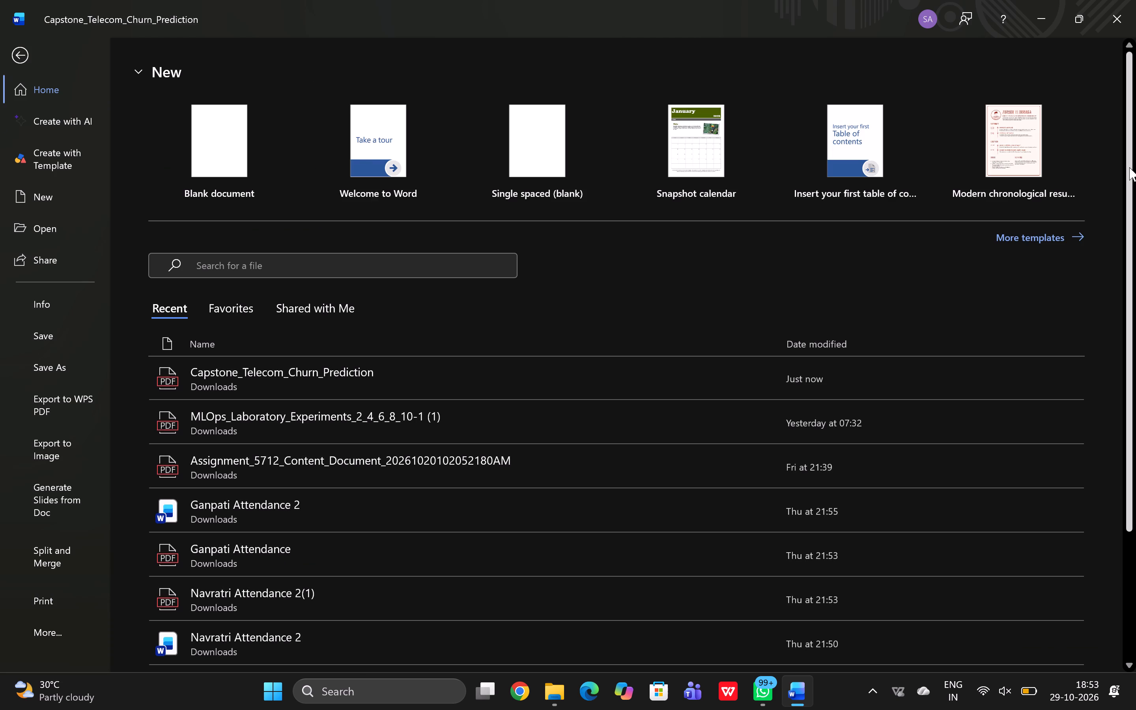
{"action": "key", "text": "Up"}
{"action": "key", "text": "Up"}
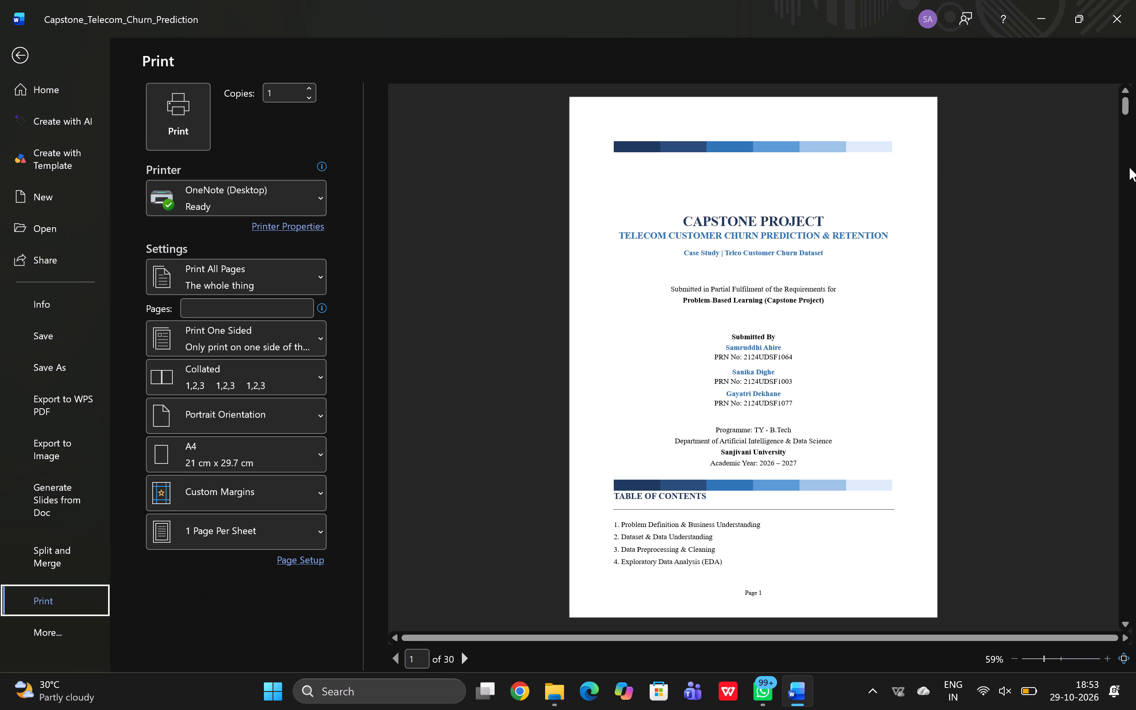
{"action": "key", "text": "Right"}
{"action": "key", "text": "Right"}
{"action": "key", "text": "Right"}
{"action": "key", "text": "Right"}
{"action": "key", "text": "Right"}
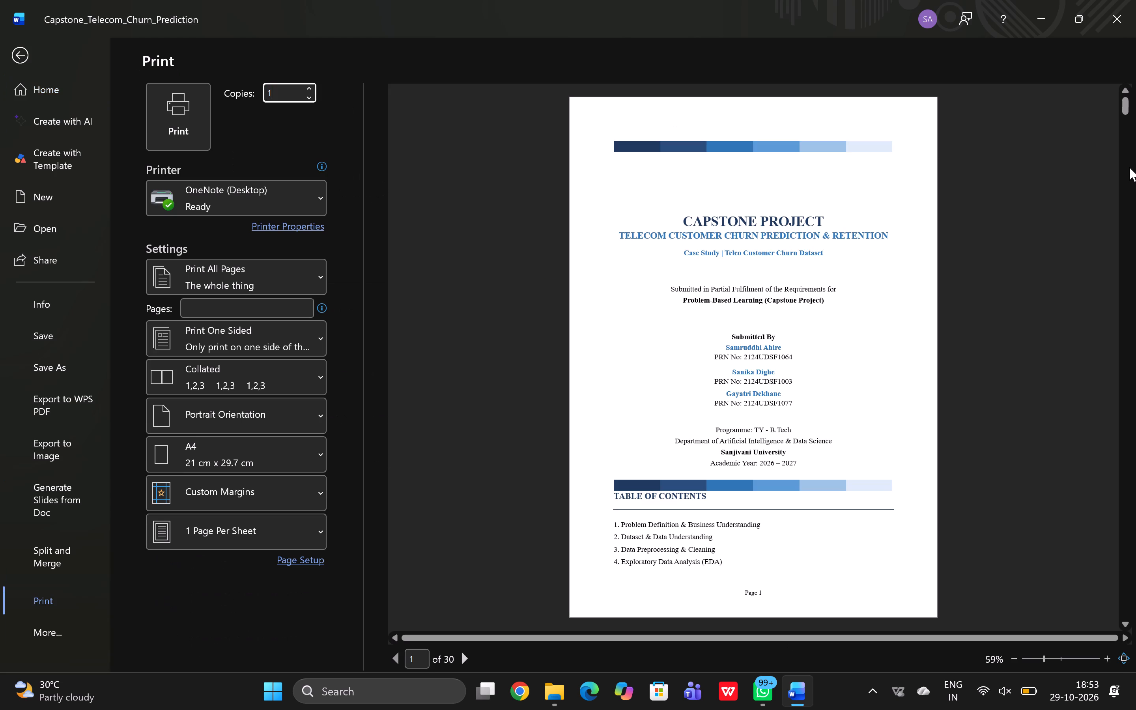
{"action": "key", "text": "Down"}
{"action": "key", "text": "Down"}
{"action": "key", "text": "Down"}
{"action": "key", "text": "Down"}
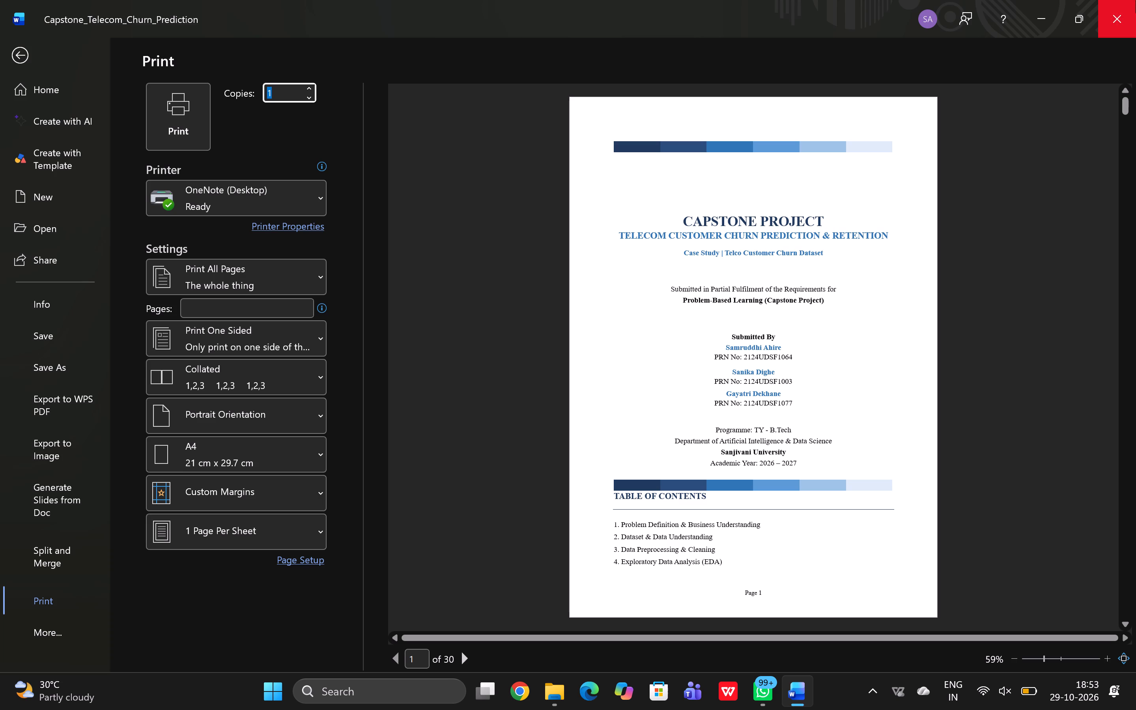
Review the print preview from the cover page to page 8, checking for gaps and stray lines around tables and code blocks.
{"action": "left_click_drag", "start_coordinate": [1129, 112], "coordinate": [1130, 122]}
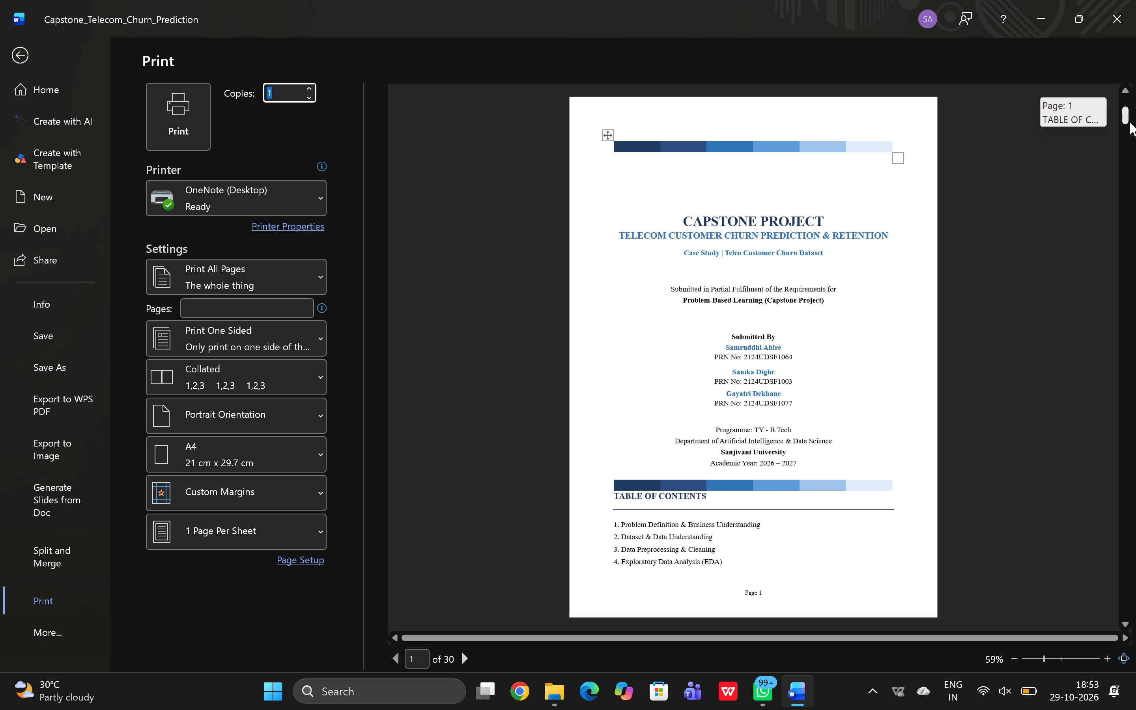
{"action": "left_click_drag", "start_coordinate": [1130, 122], "coordinate": [1130, 135]}
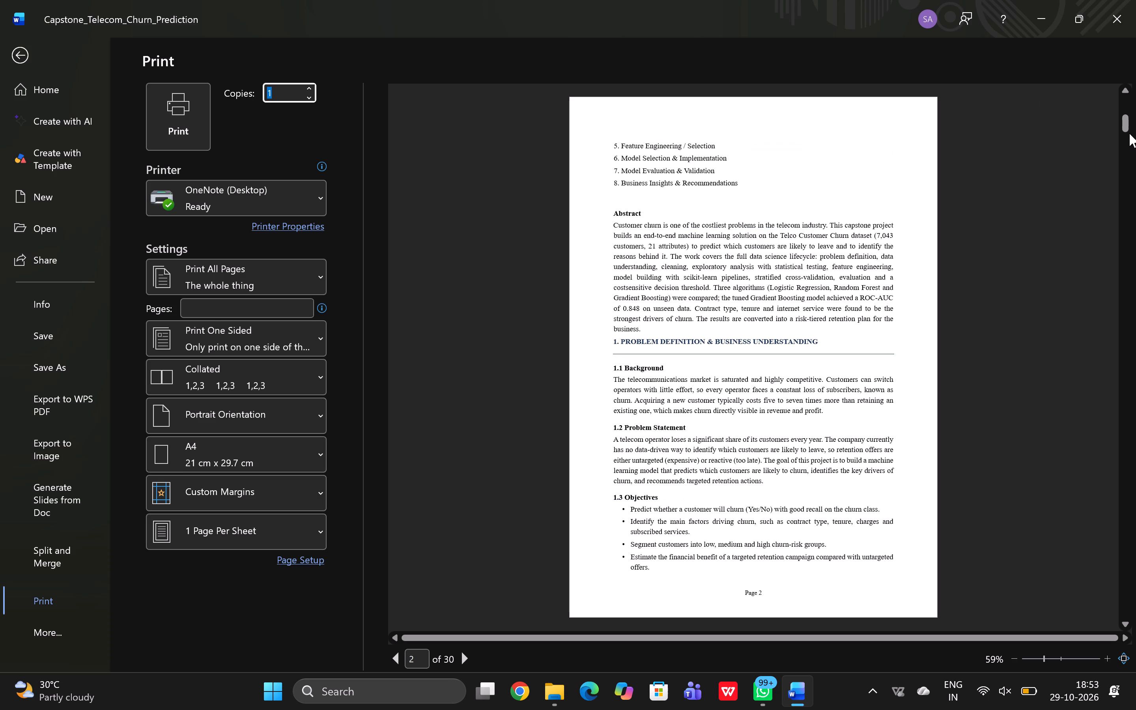
{"action": "left_click_drag", "start_coordinate": [1128, 123], "coordinate": [1128, 129]}
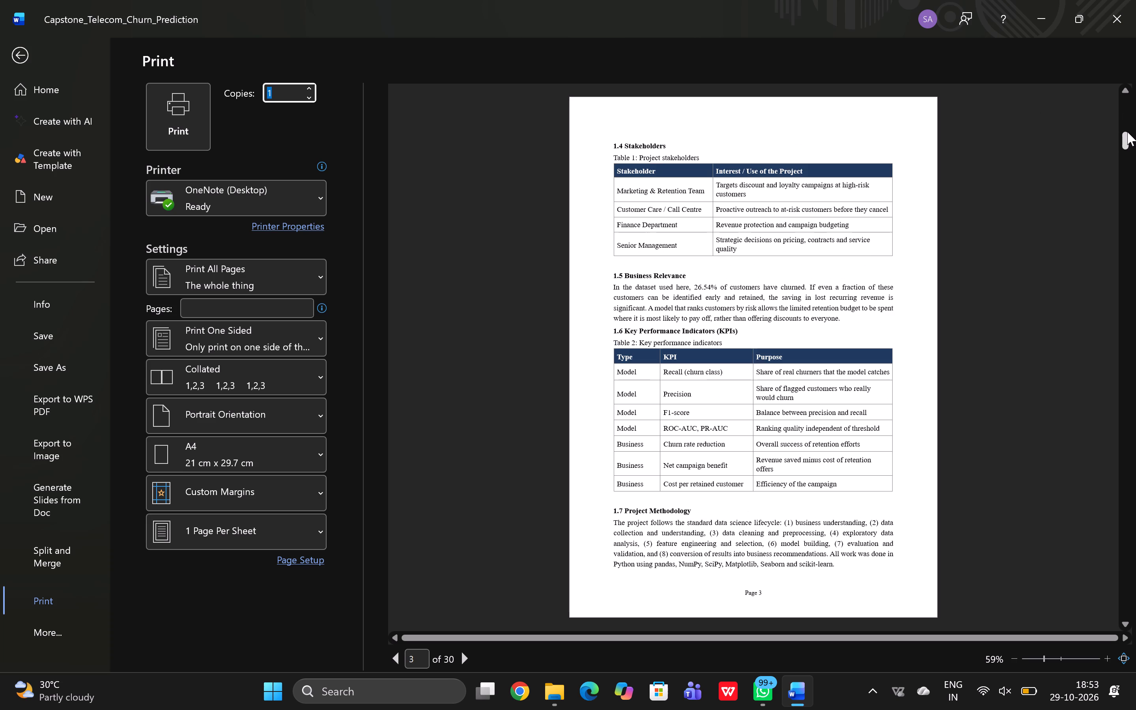
{"action": "left_click_drag", "start_coordinate": [1126, 138], "coordinate": [1125, 144]}
{"action": "left_click_drag", "start_coordinate": [1125, 144], "coordinate": [1122, 167]}
{"action": "left_click_drag", "start_coordinate": [1127, 141], "coordinate": [1127, 161]}
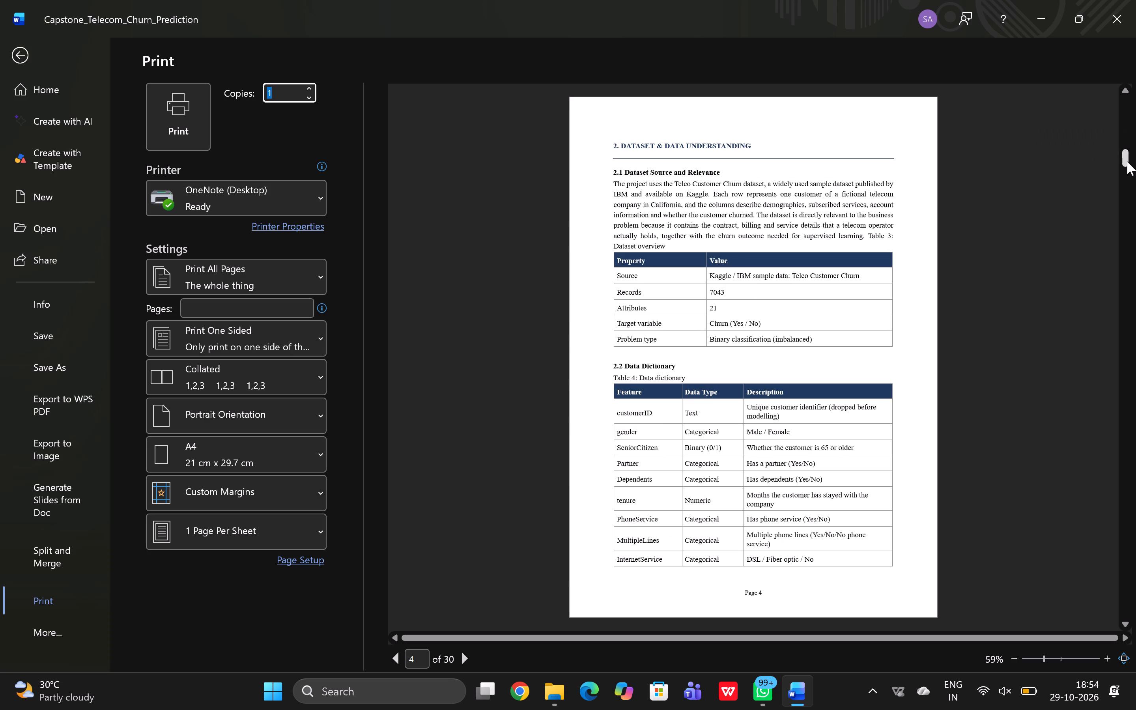
{"action": "left_click_drag", "start_coordinate": [1127, 161], "coordinate": [1125, 177]}
{"action": "left_click_drag", "start_coordinate": [1125, 177], "coordinate": [1125, 197]}
{"action": "left_click_drag", "start_coordinate": [1125, 197], "coordinate": [1125, 198]}
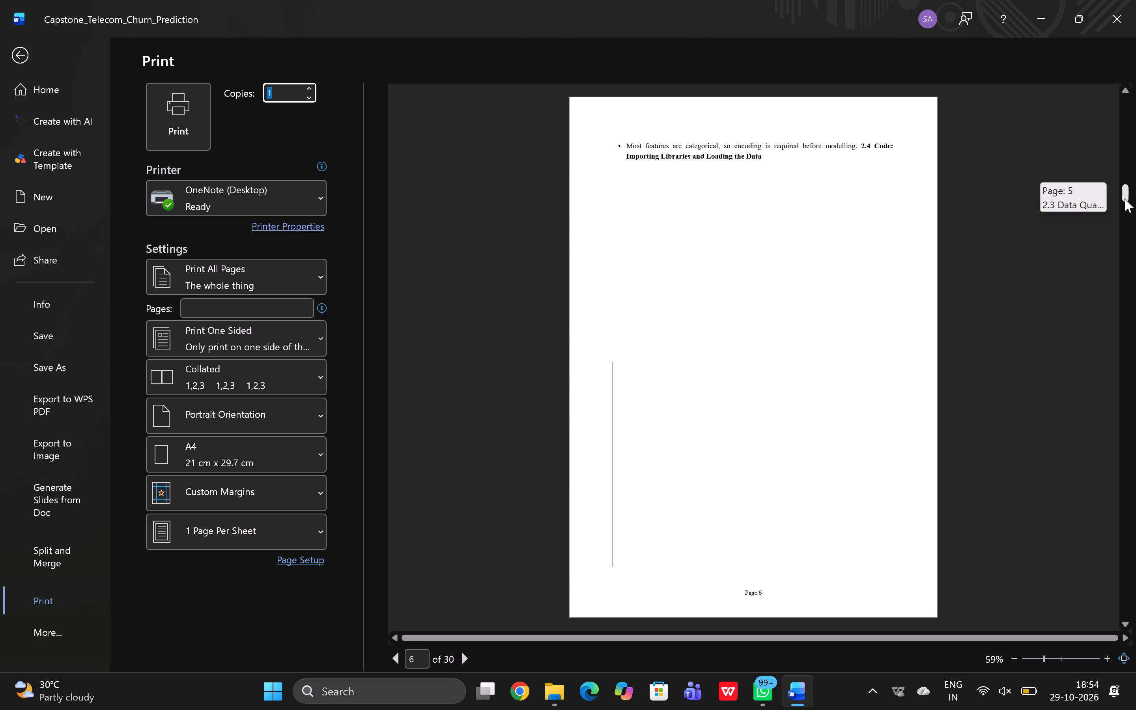
{"action": "left_click_drag", "start_coordinate": [1125, 198], "coordinate": [1125, 210]}
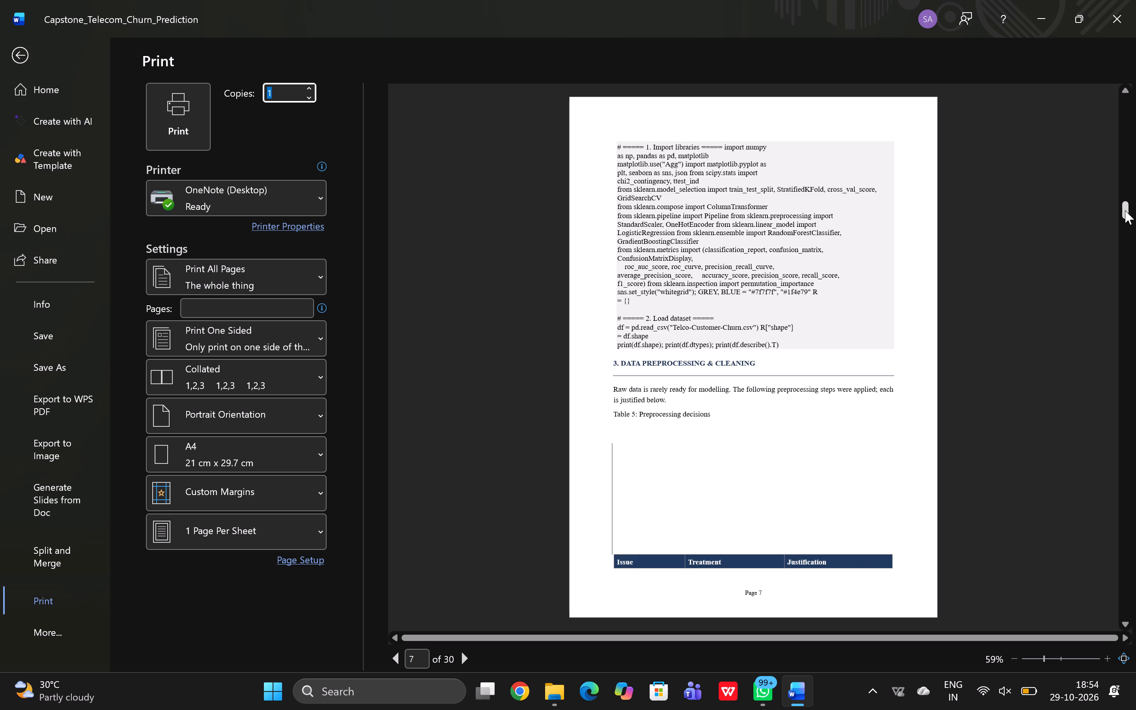
{"action": "left_click_drag", "start_coordinate": [1125, 210], "coordinate": [1125, 220]}
{"action": "left_click_drag", "start_coordinate": [1125, 220], "coordinate": [1125, 226]}
{"action": "double_click", "coordinate": [1125, 226]}
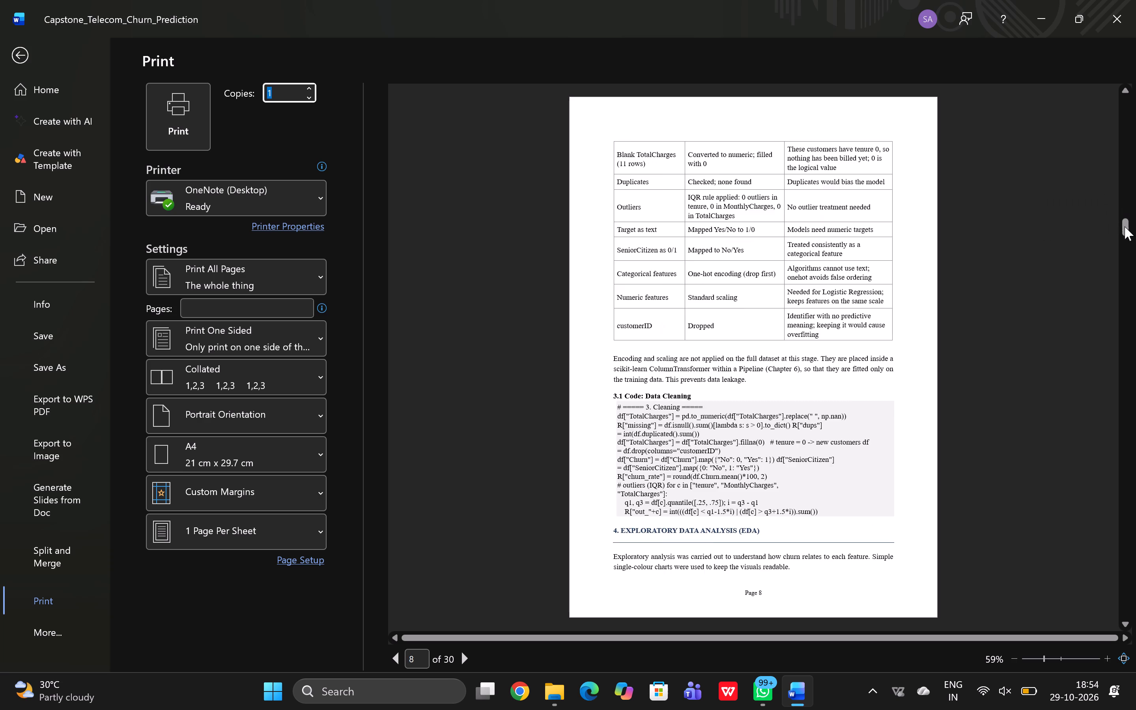
{"action": "double_click", "coordinate": [1125, 226]}
{"action": "left_click", "coordinate": [1124, 211]}
{"action": "left_click_drag", "start_coordinate": [1124, 228], "coordinate": [1127, 221]}
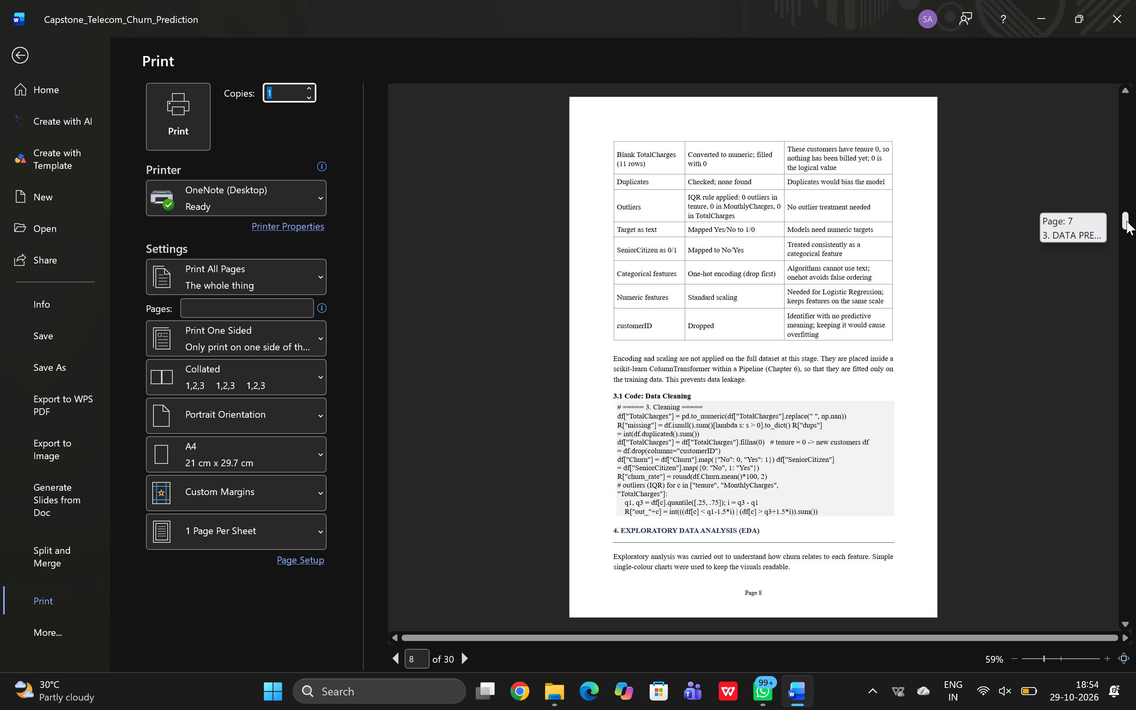
{"action": "left_click_drag", "start_coordinate": [1127, 221], "coordinate": [1127, 220]}
{"action": "left_click", "coordinate": [1127, 220]}
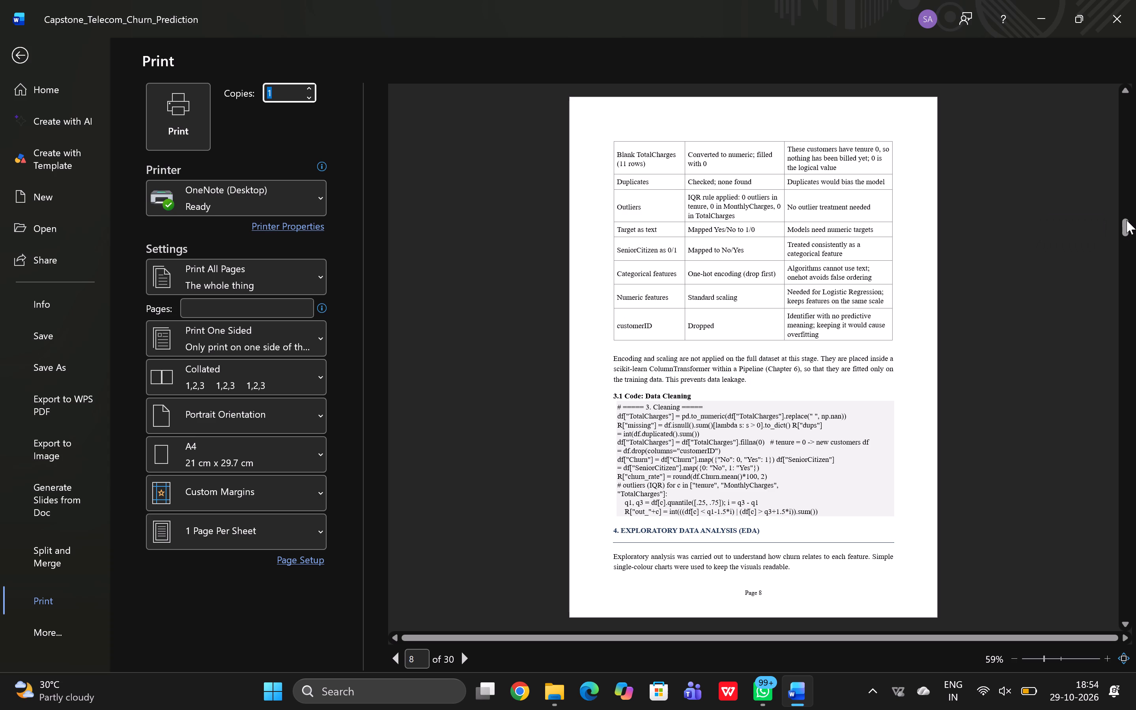
{"action": "left_click_drag", "start_coordinate": [1127, 220], "coordinate": [1127, 228]}
{"action": "left_click_drag", "start_coordinate": [1127, 228], "coordinate": [1127, 230]}
Review pages 9 to 12 of the print preview, checking the exploratory analysis charts, hypothesis test table and code block layout.
{"action": "left_click_drag", "start_coordinate": [1127, 230], "coordinate": [1129, 243]}
{"action": "left_click_drag", "start_coordinate": [1129, 229], "coordinate": [1127, 240]}
{"action": "left_click_drag", "start_coordinate": [1127, 240], "coordinate": [1127, 251]}
{"action": "left_click_drag", "start_coordinate": [1127, 251], "coordinate": [1127, 255]}
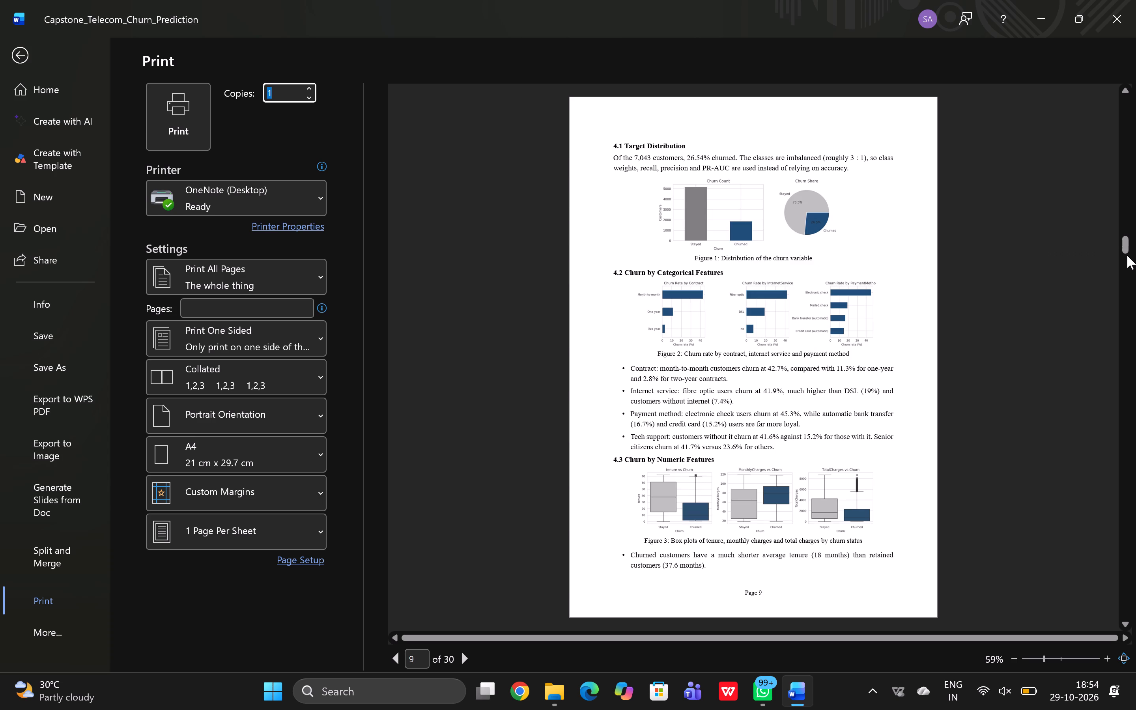
{"action": "left_click_drag", "start_coordinate": [1127, 255], "coordinate": [1127, 258]}
{"action": "left_click_drag", "start_coordinate": [1128, 243], "coordinate": [1128, 252]}
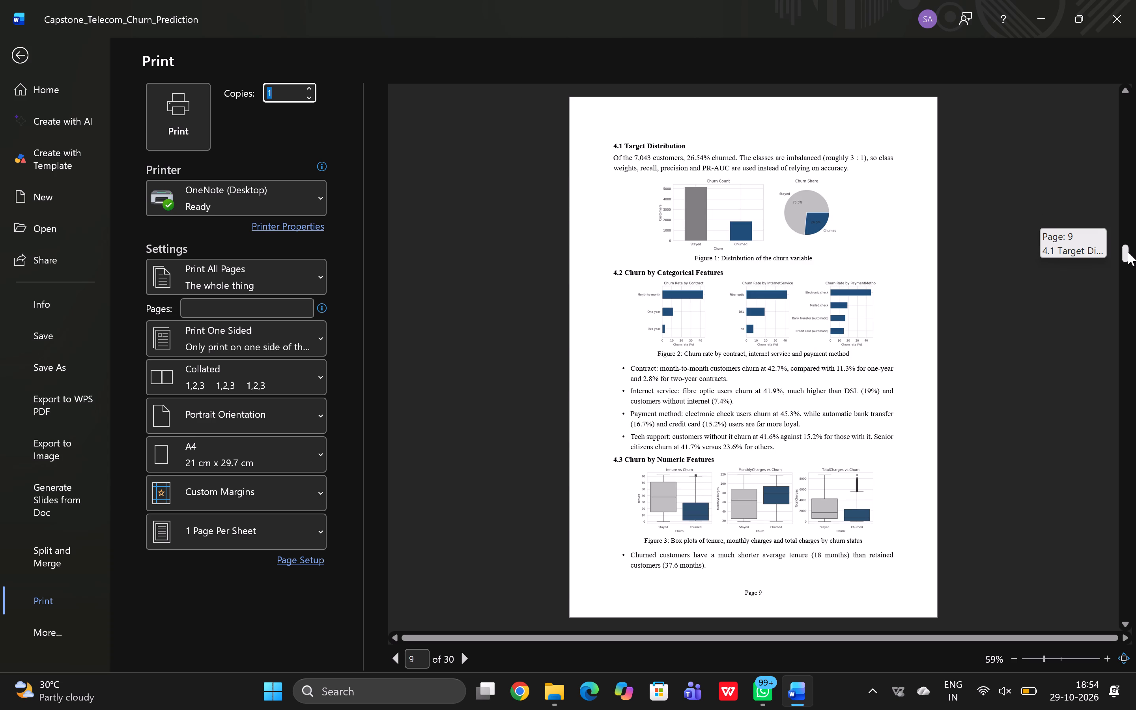
{"action": "left_click_drag", "start_coordinate": [1128, 252], "coordinate": [1128, 251]}
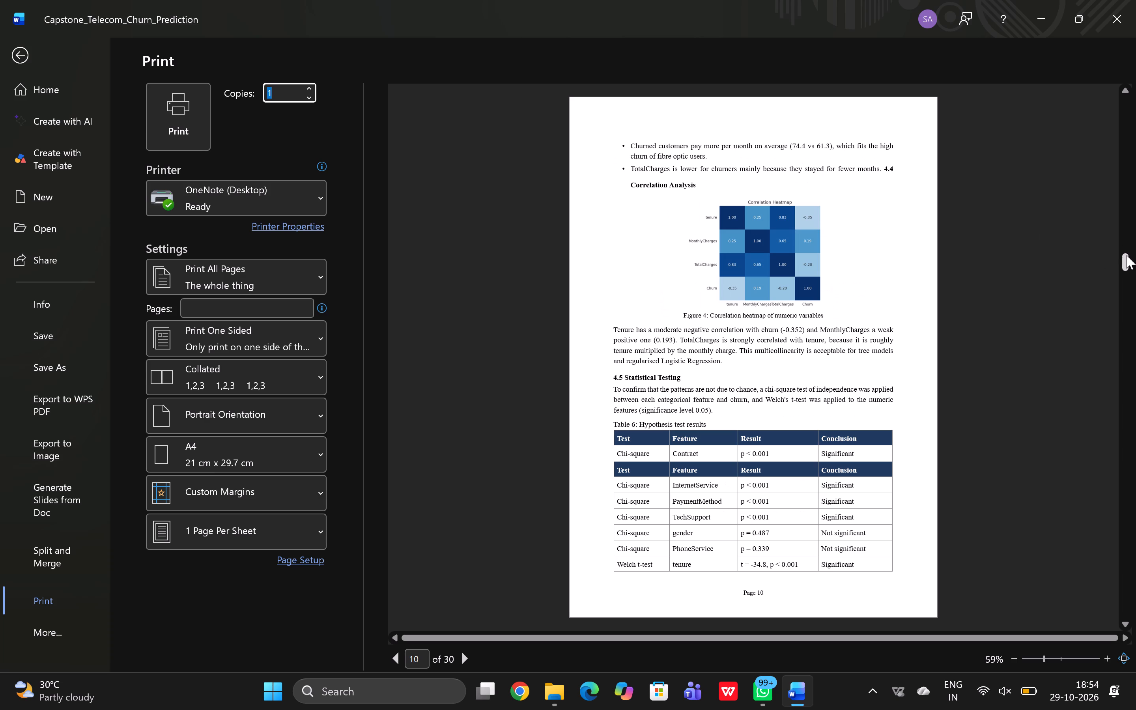
{"action": "left_click_drag", "start_coordinate": [1126, 256], "coordinate": [1127, 272]}
{"action": "left_click_drag", "start_coordinate": [1123, 281], "coordinate": [1124, 290]}
{"action": "left_click_drag", "start_coordinate": [1124, 290], "coordinate": [1125, 297]}
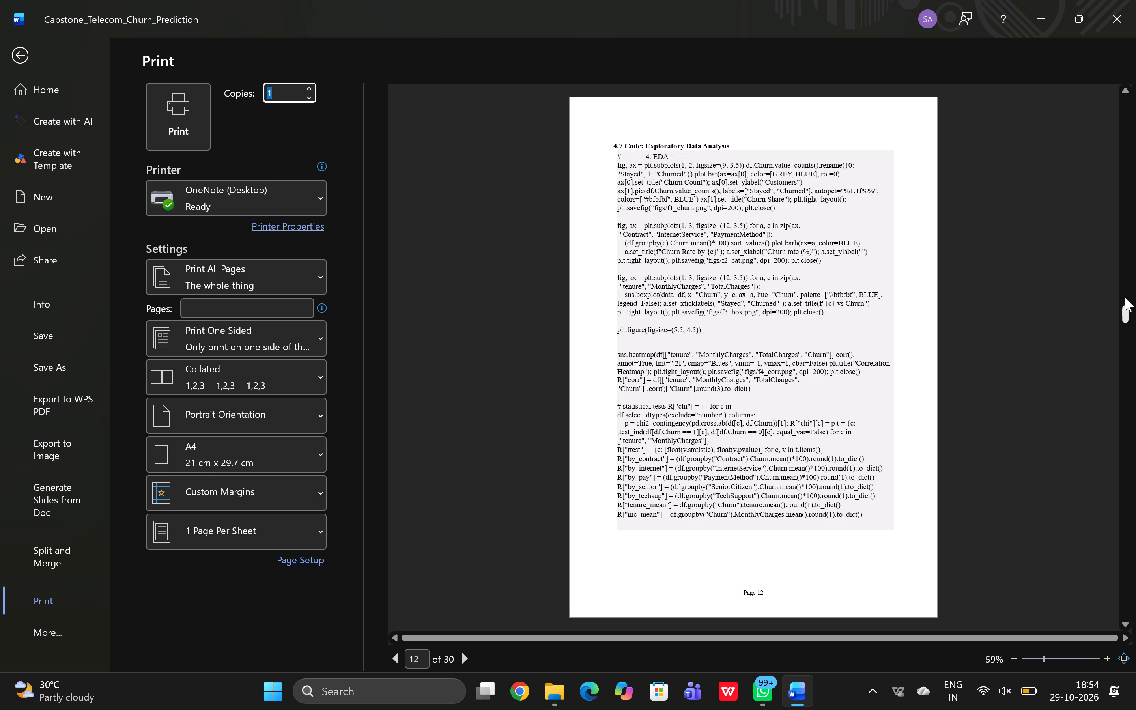
Review pages 13 to 18 of the print preview, checking the feature engineering and model sections for empty areas and stray lines.
{"action": "left_click_drag", "start_coordinate": [1124, 310], "coordinate": [1124, 314]}
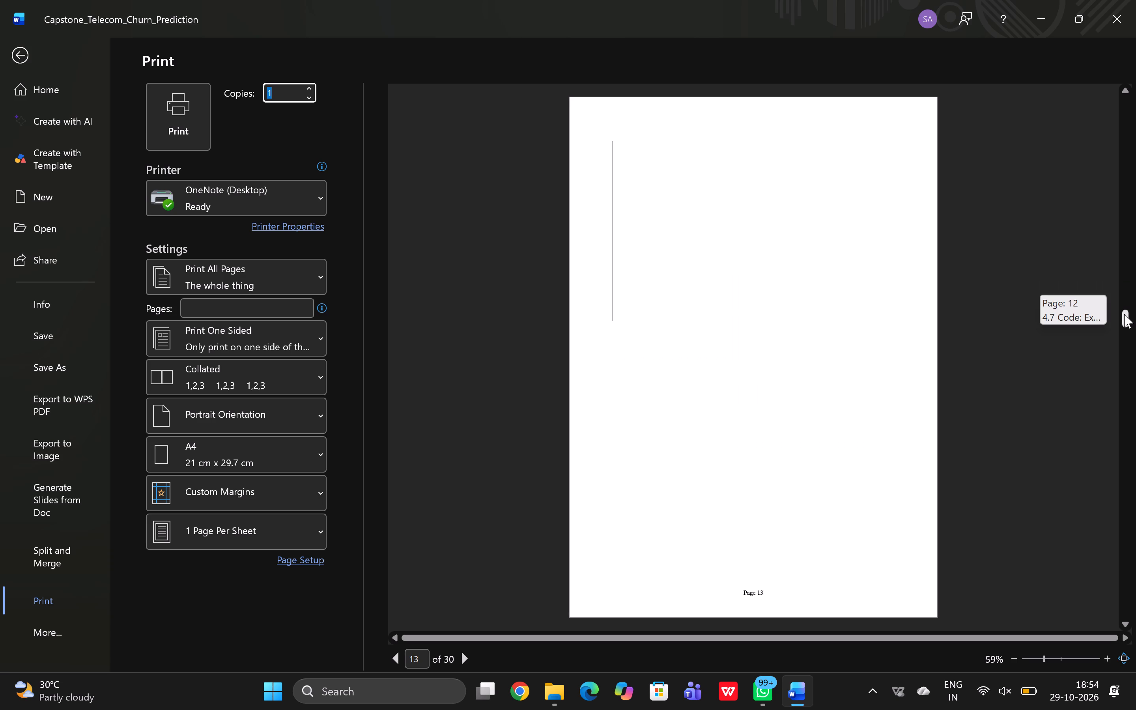
{"action": "left_click_drag", "start_coordinate": [1124, 314], "coordinate": [1123, 322]}
{"action": "left_click_drag", "start_coordinate": [1123, 322], "coordinate": [1124, 323]}
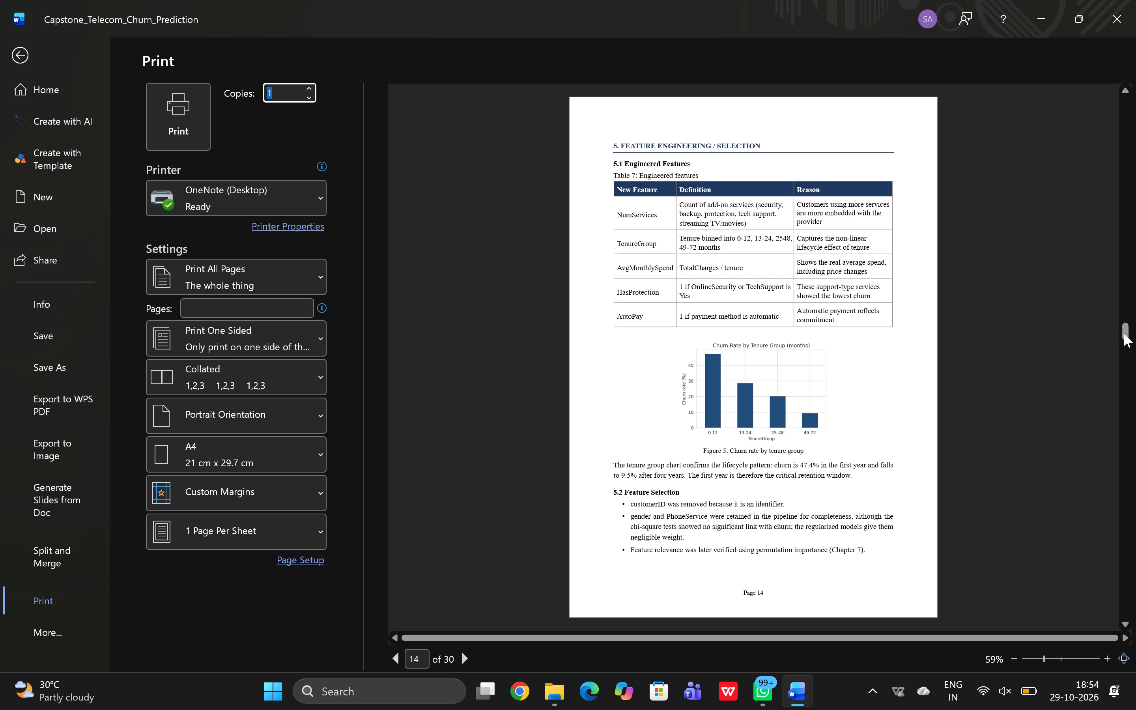
{"action": "left_click_drag", "start_coordinate": [1127, 334], "coordinate": [1130, 340]}
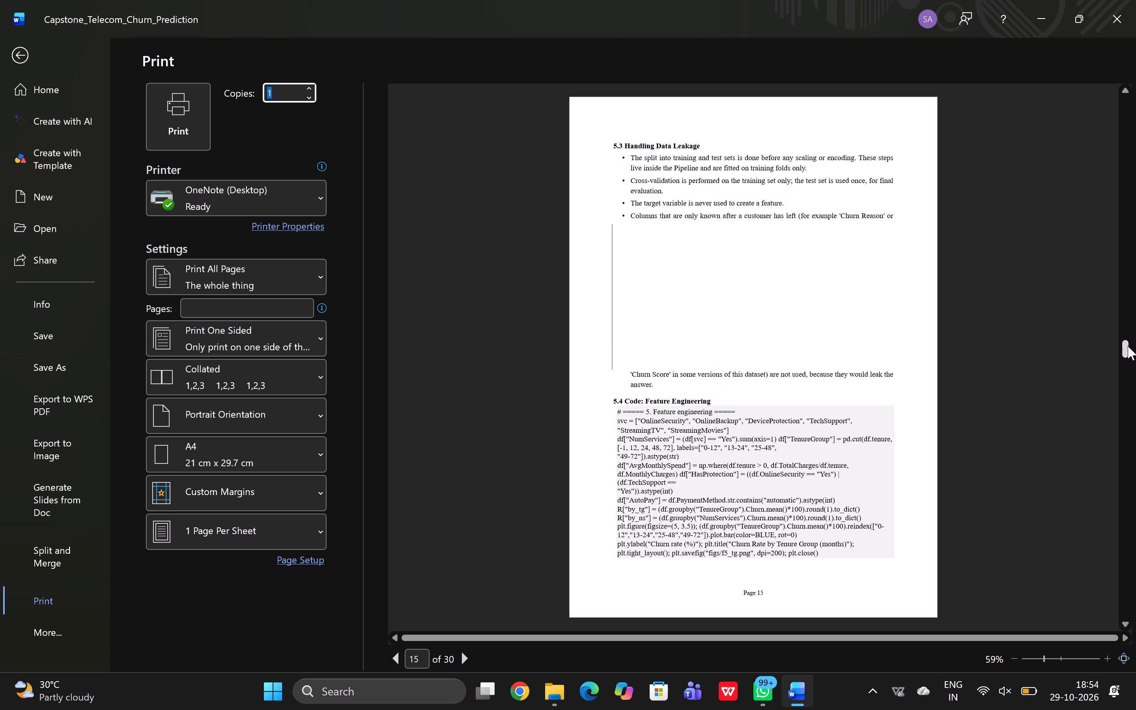
{"action": "left_click_drag", "start_coordinate": [1127, 346], "coordinate": [1127, 352]}
{"action": "left_click_drag", "start_coordinate": [1125, 362], "coordinate": [1126, 375]}
{"action": "left_click_drag", "start_coordinate": [1127, 380], "coordinate": [1127, 389]}
{"action": "left_click_drag", "start_coordinate": [1127, 389], "coordinate": [1126, 405]}
{"action": "left_click", "coordinate": [1126, 405]}
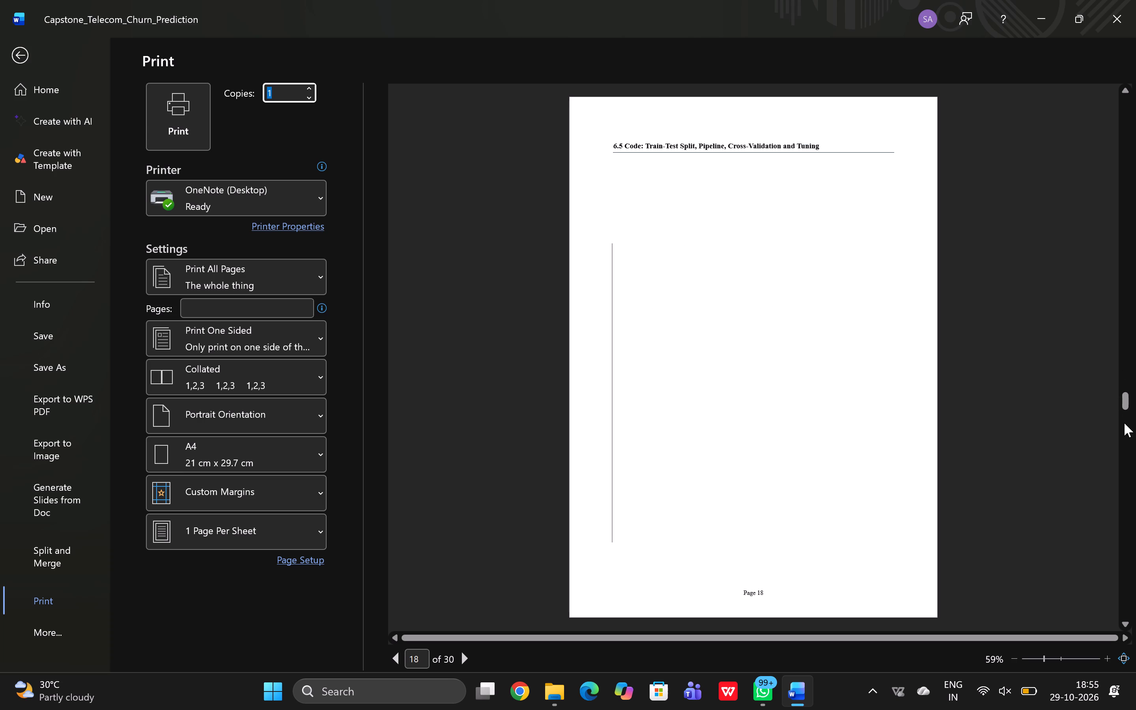
Review the remaining pages through page 30 in the print preview for blank space, and return to the document.
{"action": "left_click", "coordinate": [1124, 423]}
{"action": "left_click", "coordinate": [1120, 446]}
{"action": "left_click", "coordinate": [1126, 461]}
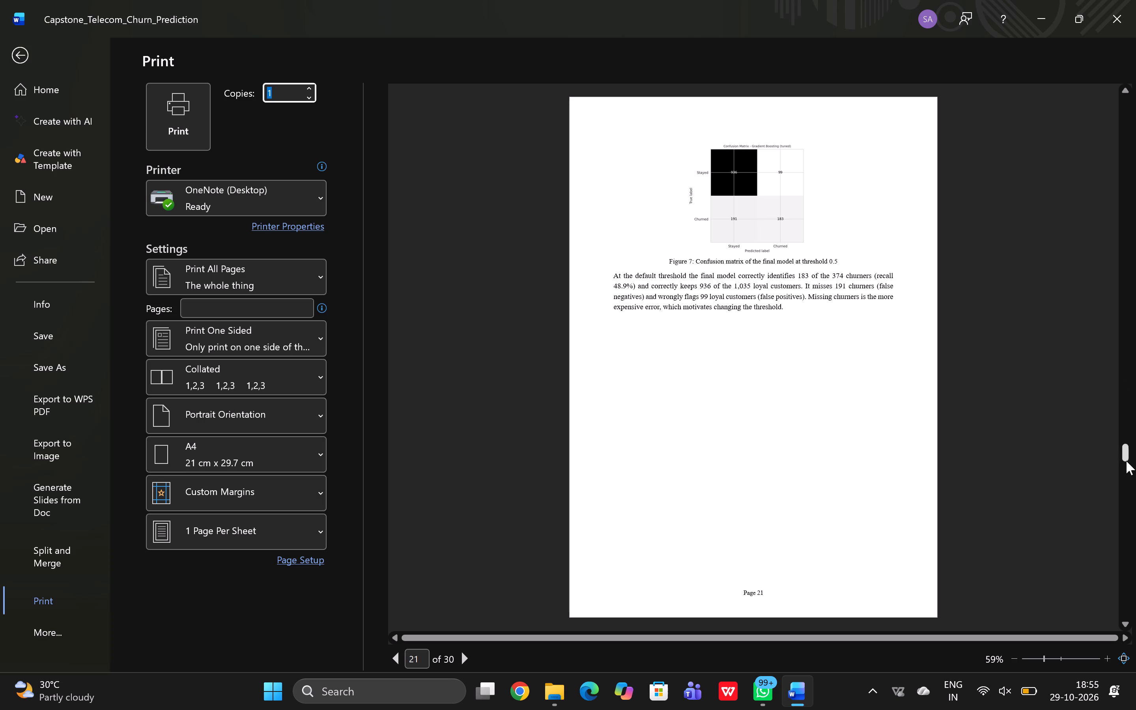
{"action": "left_click", "coordinate": [1125, 476]}
{"action": "left_click", "coordinate": [1123, 494]}
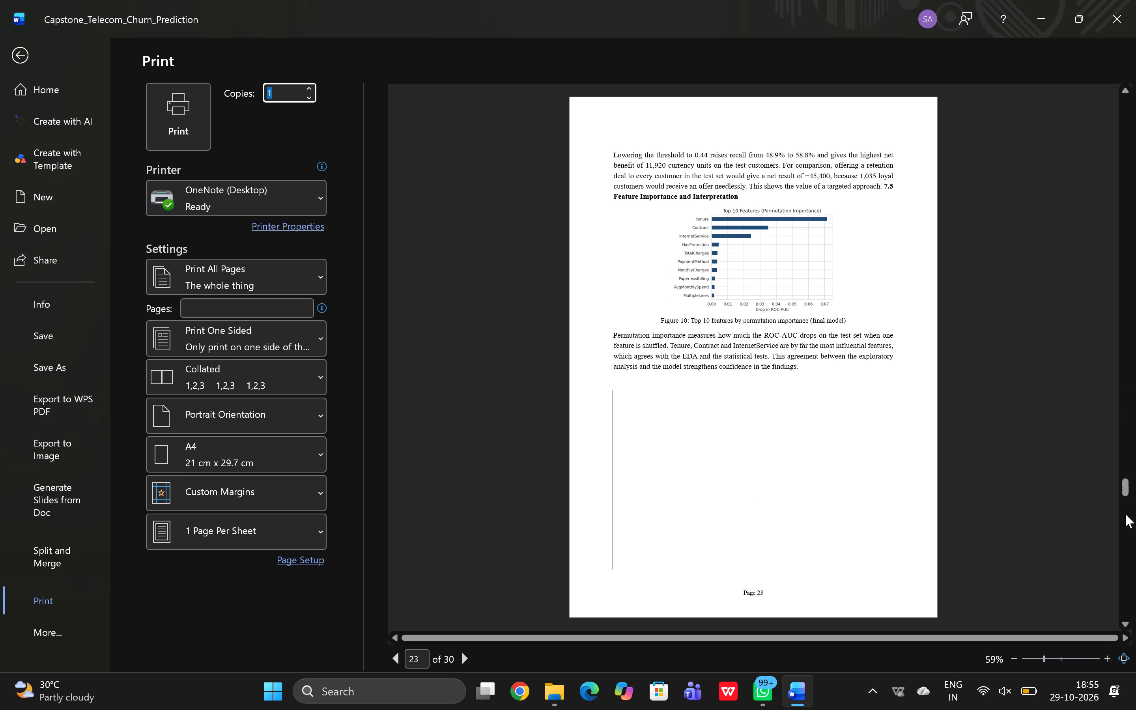
{"action": "left_click", "coordinate": [1125, 514]}
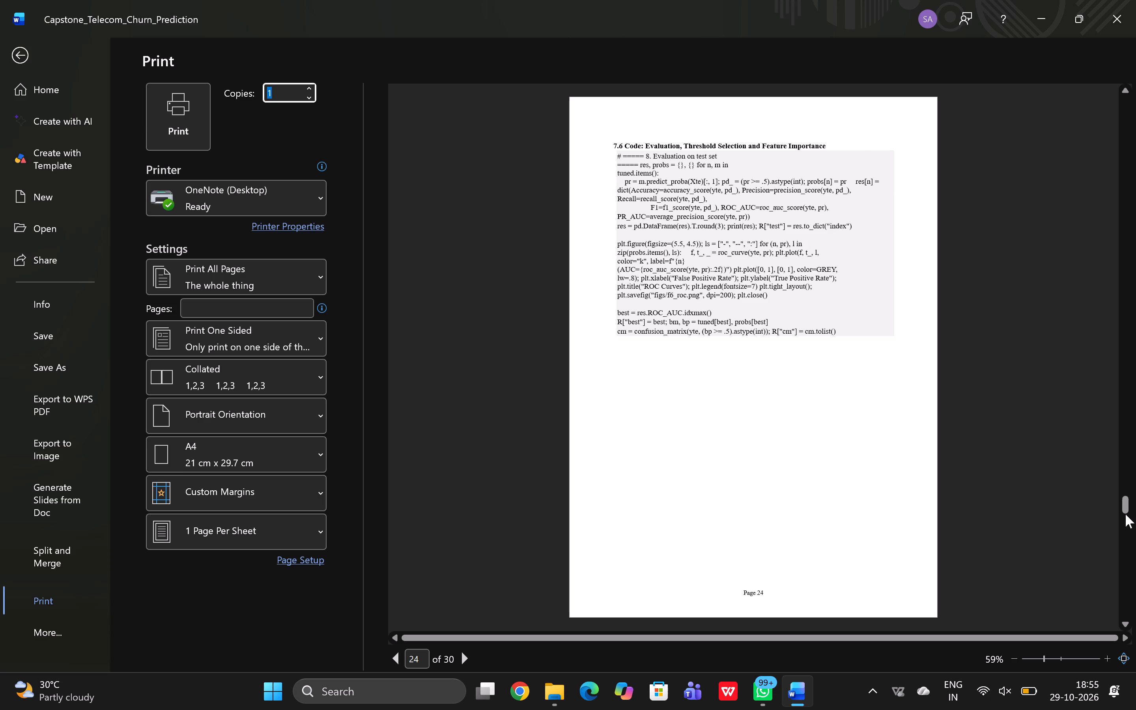
{"action": "left_click", "coordinate": [1125, 514]}
{"action": "left_click", "coordinate": [1130, 534]}
{"action": "left_click", "coordinate": [1128, 553]}
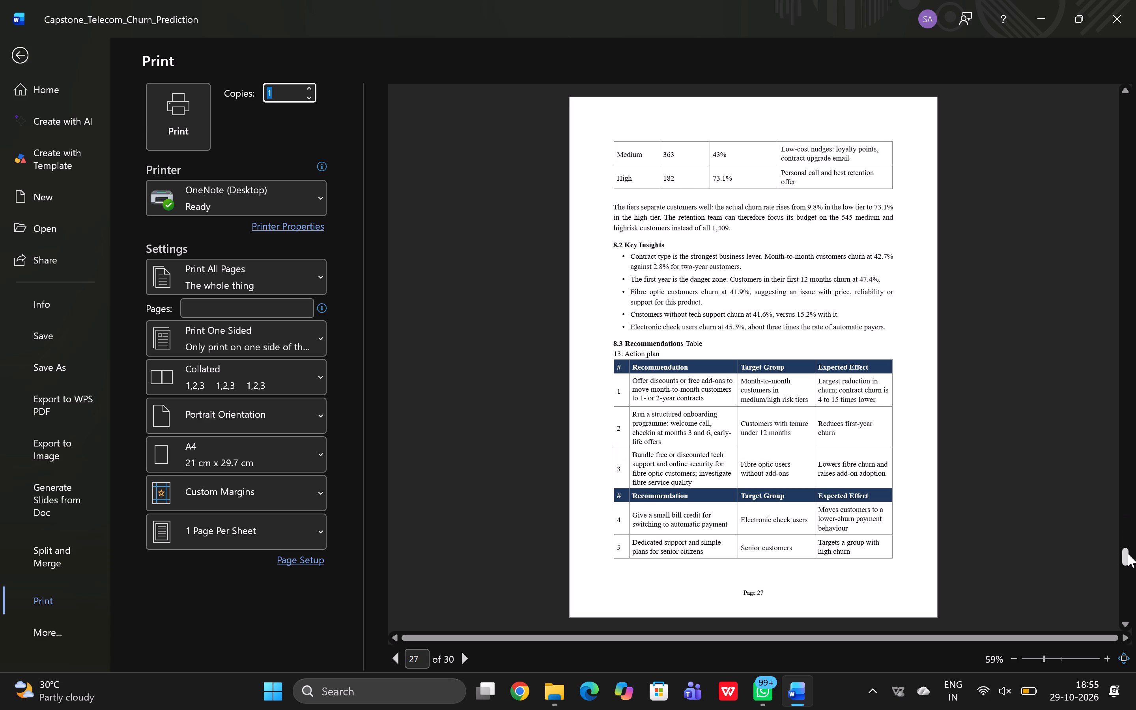
{"action": "left_click", "coordinate": [1127, 571]}
{"action": "left_click", "coordinate": [1127, 594]}
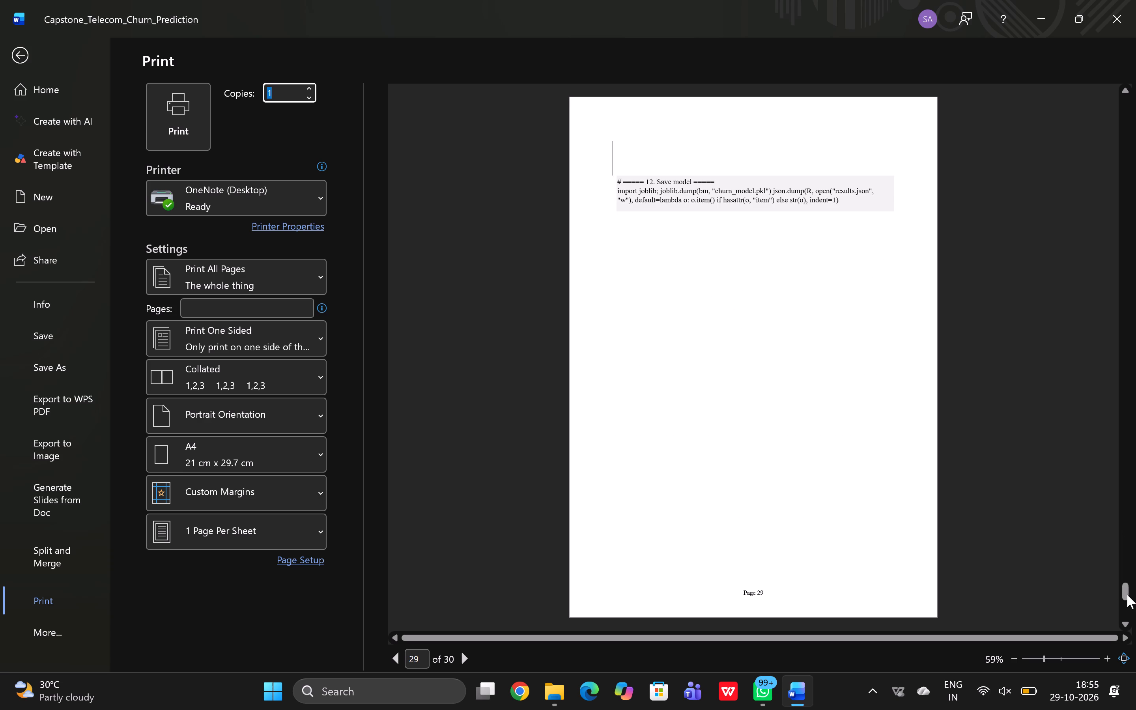
{"action": "left_click", "coordinate": [1128, 605]}
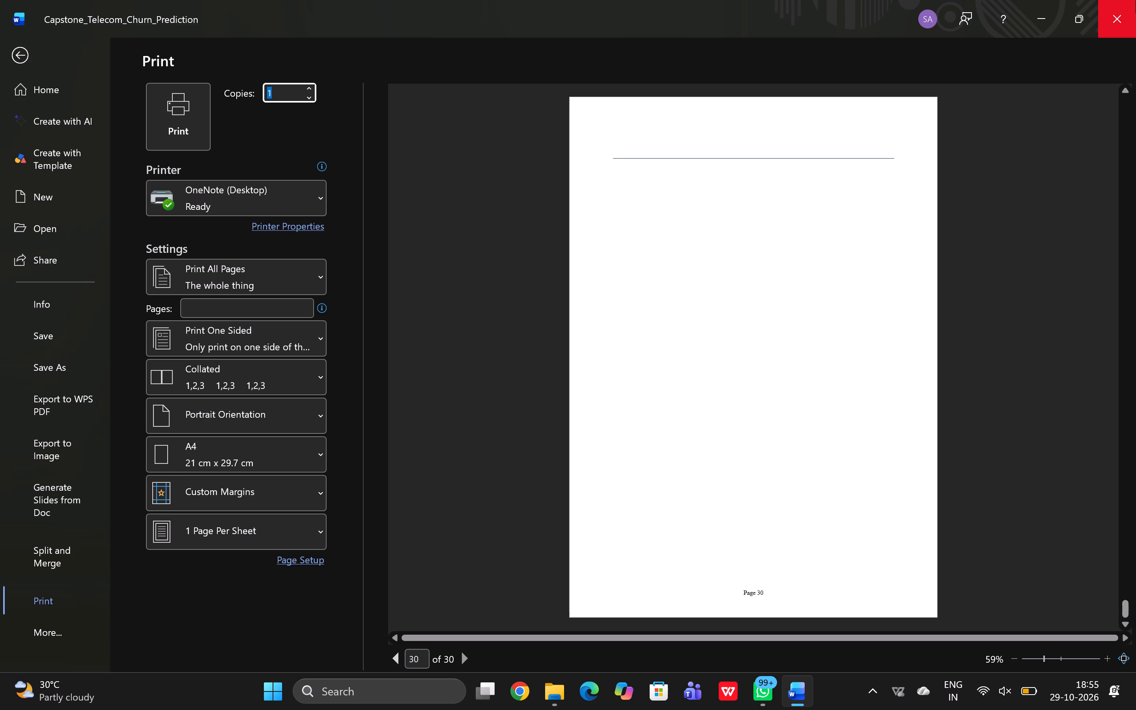
{"action": "left_click", "coordinate": [11, 51]}
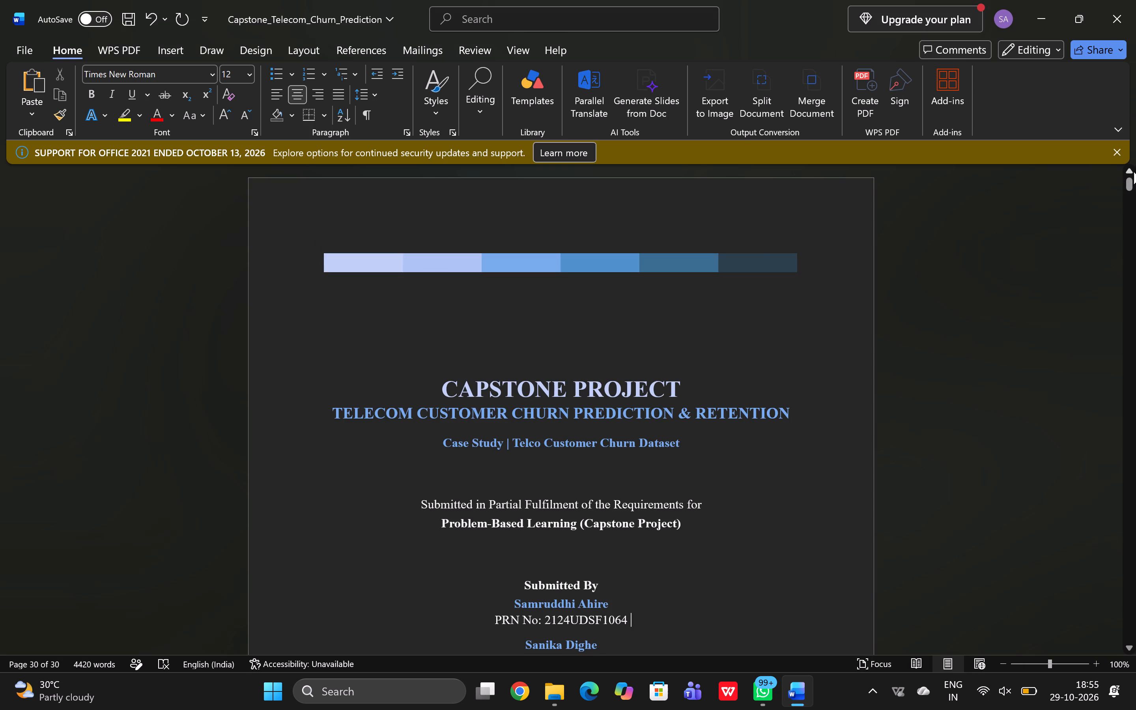
Review the cover page and the table of contents running across pages 1 and 2 for order and layout.
{"action": "left_click_drag", "start_coordinate": [1131, 179], "coordinate": [1132, 183]}
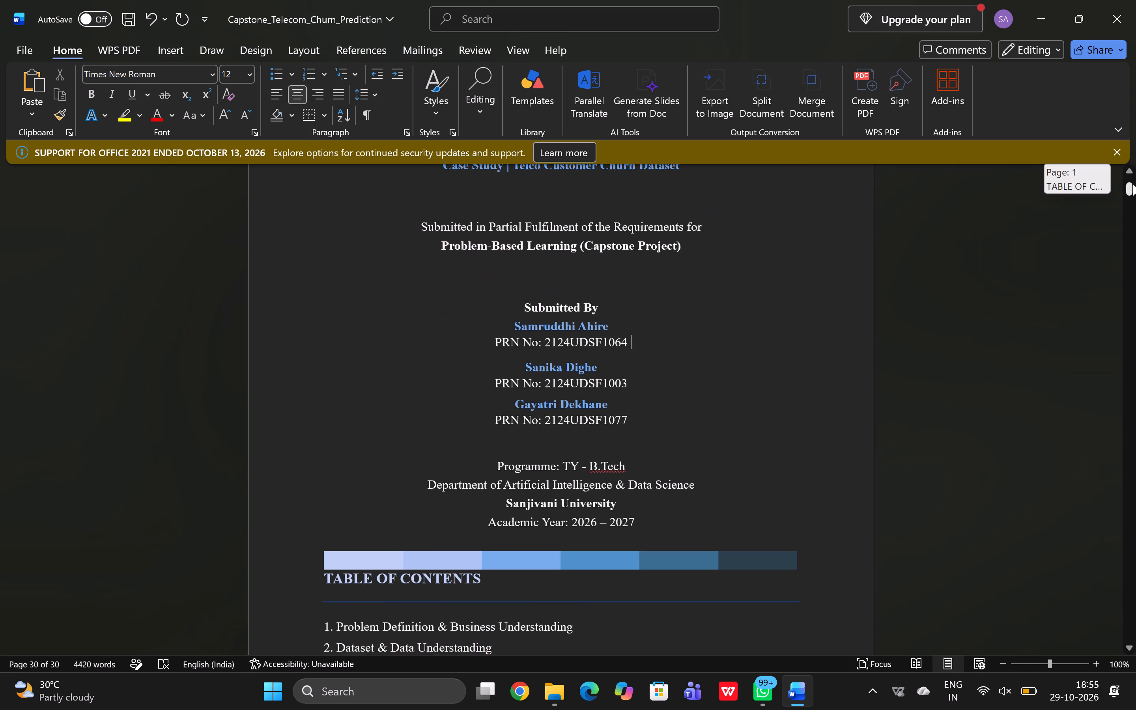
{"action": "left_click_drag", "start_coordinate": [1132, 183], "coordinate": [1135, 190]}
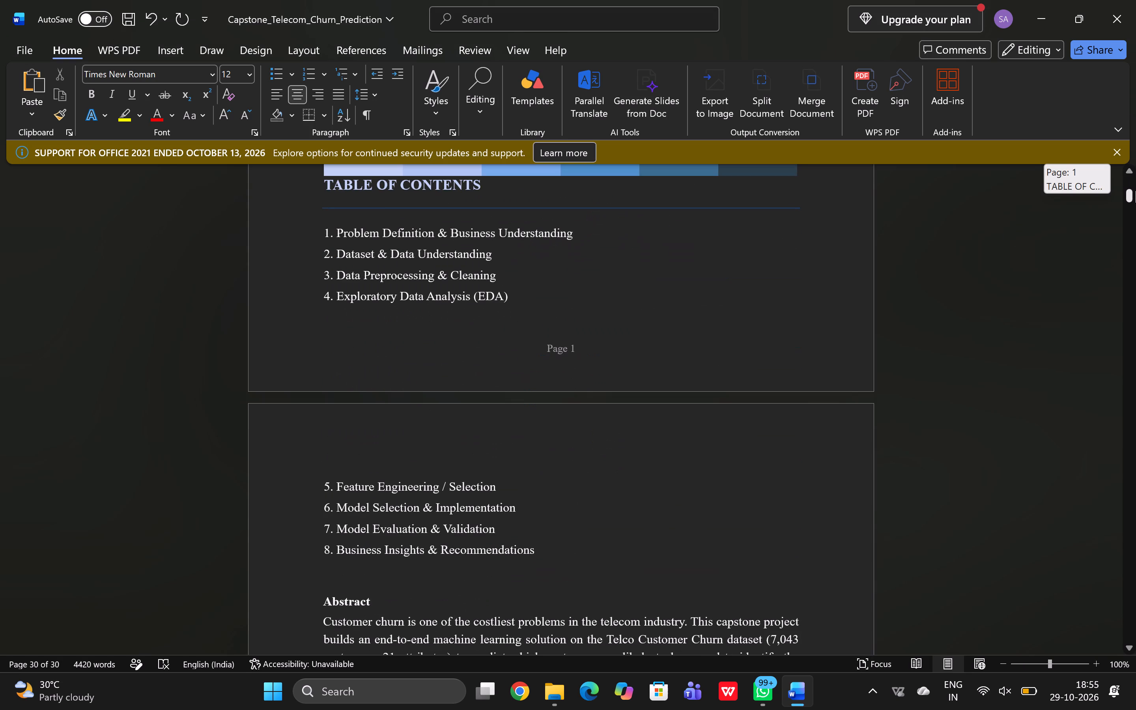
{"action": "left_click_drag", "start_coordinate": [1135, 190], "coordinate": [1134, 185]}
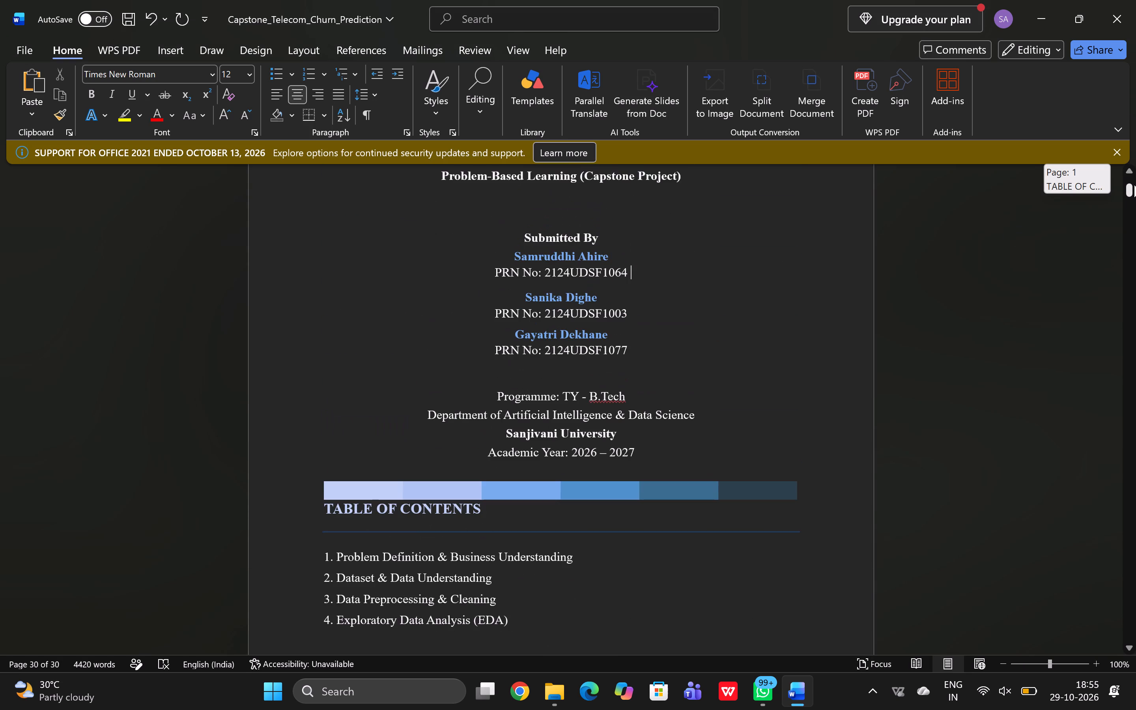
{"action": "left_click_drag", "start_coordinate": [1134, 185], "coordinate": [1135, 189]}
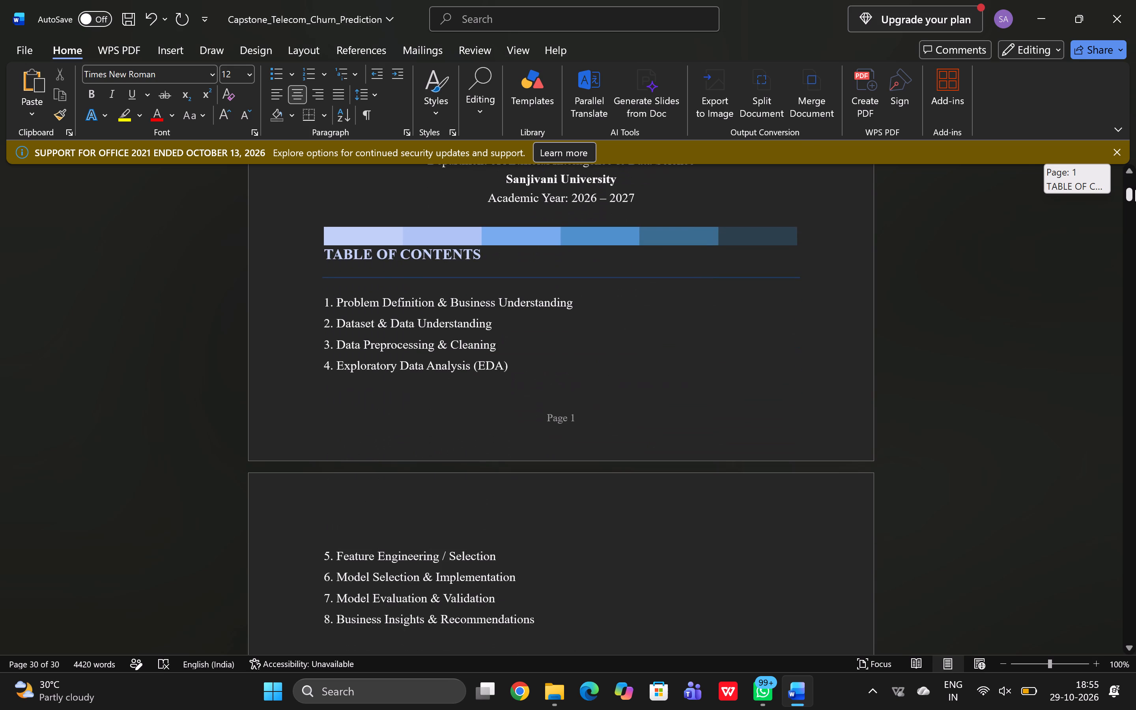
{"action": "left_click_drag", "start_coordinate": [1135, 189], "coordinate": [1135, 188]}
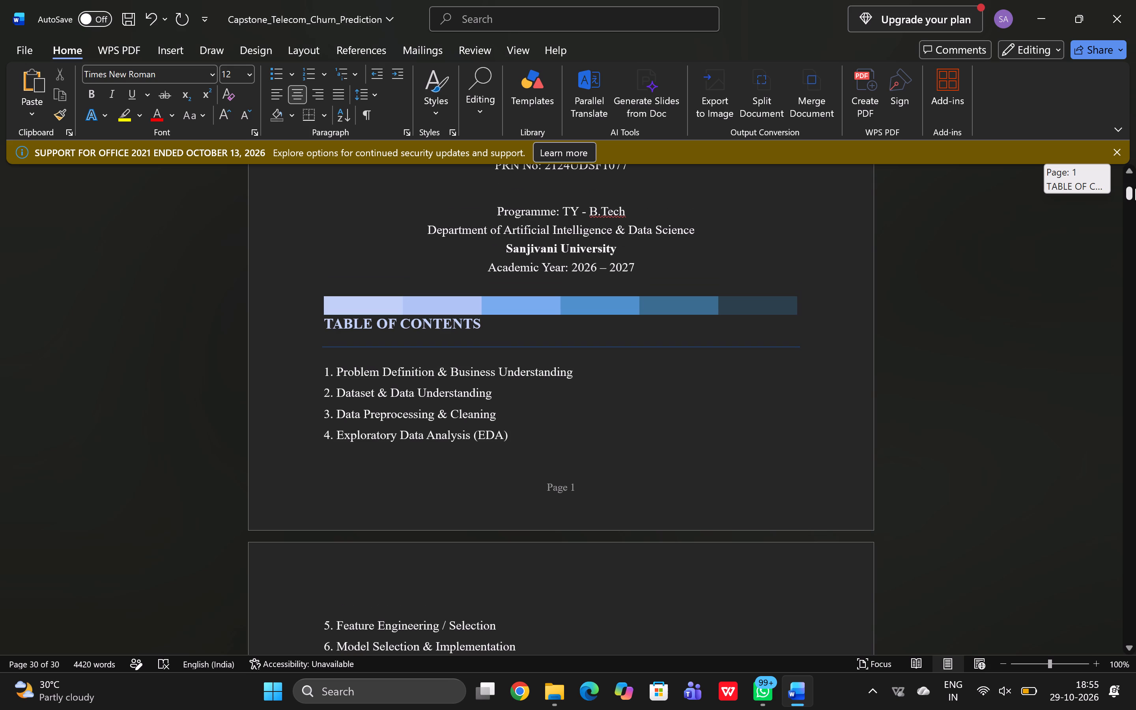
{"action": "left_click_drag", "start_coordinate": [1135, 188], "coordinate": [1135, 184]}
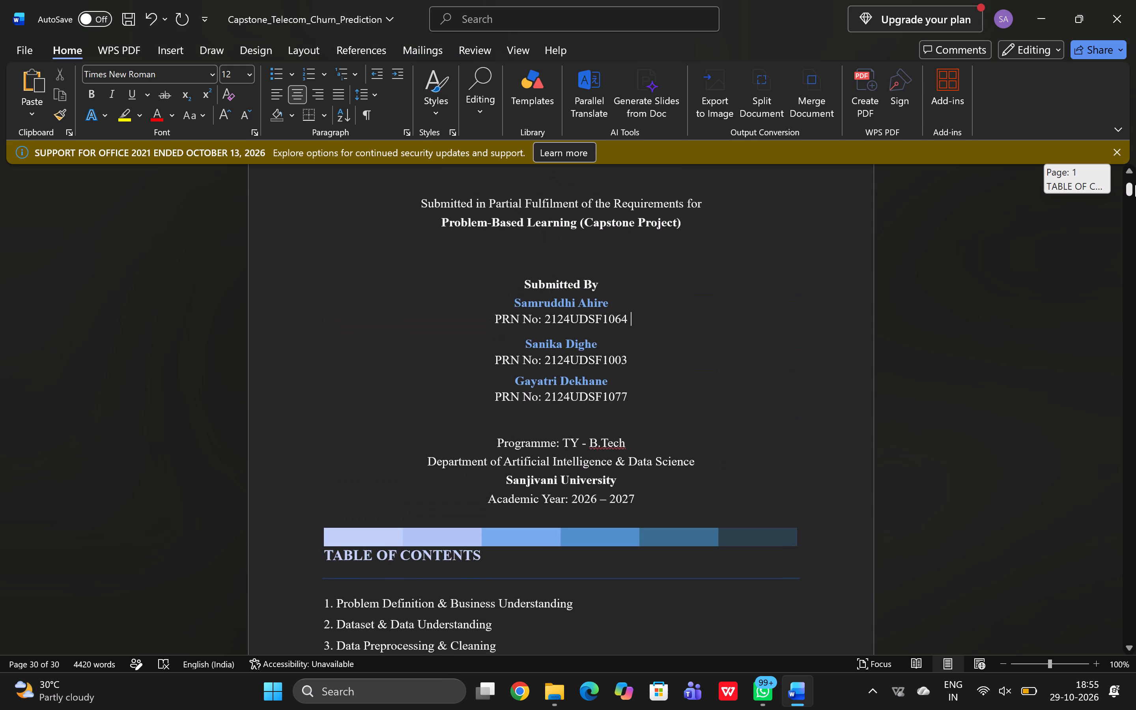
{"action": "left_click_drag", "start_coordinate": [1135, 184], "coordinate": [1135, 172]}
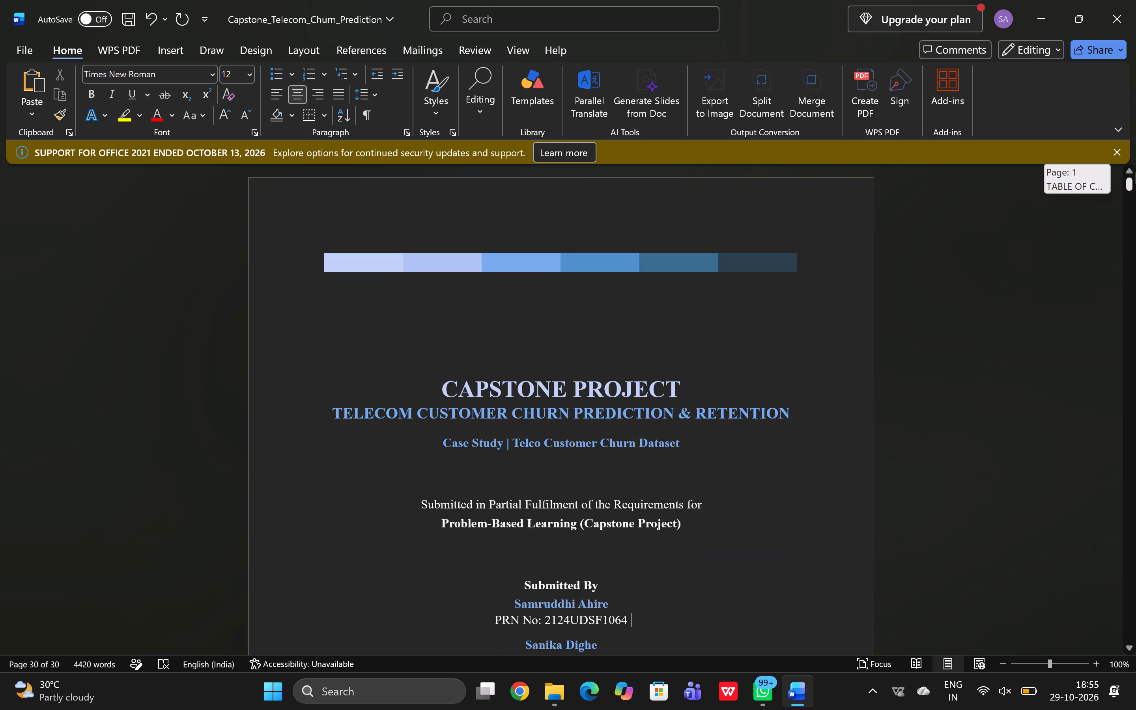
{"action": "left_click_drag", "start_coordinate": [1135, 172], "coordinate": [1135, 185]}
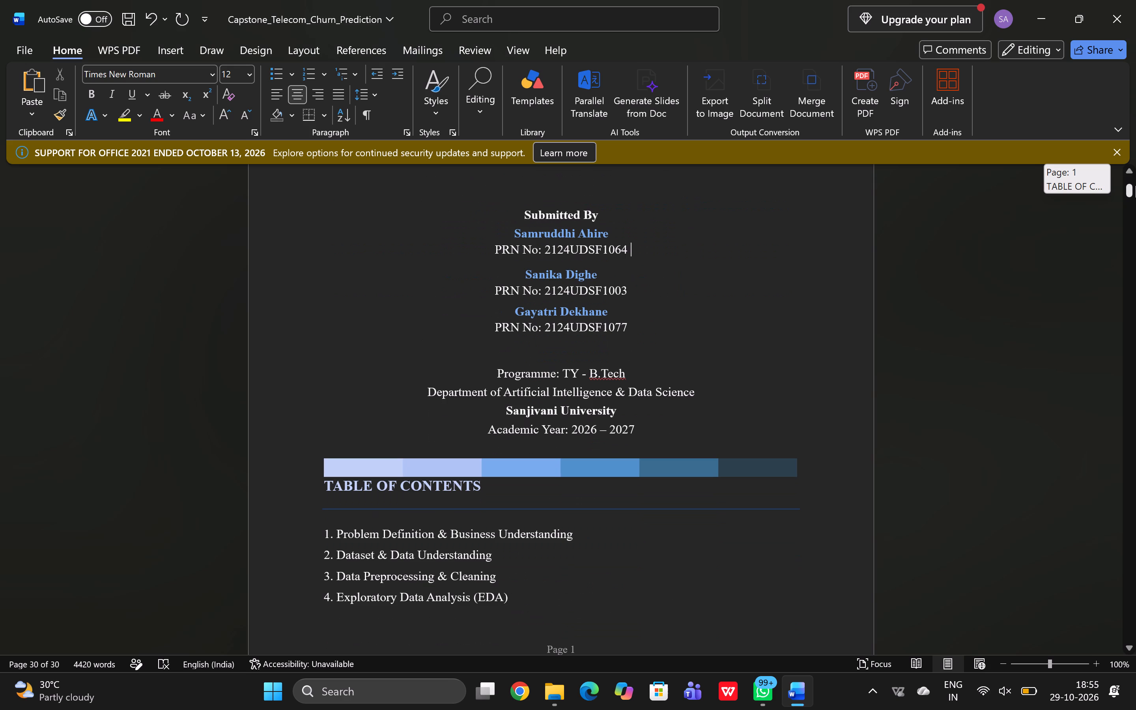
{"action": "left_click_drag", "start_coordinate": [1135, 185], "coordinate": [1135, 185]}
{"action": "left_click_drag", "start_coordinate": [1135, 185], "coordinate": [1135, 191]}
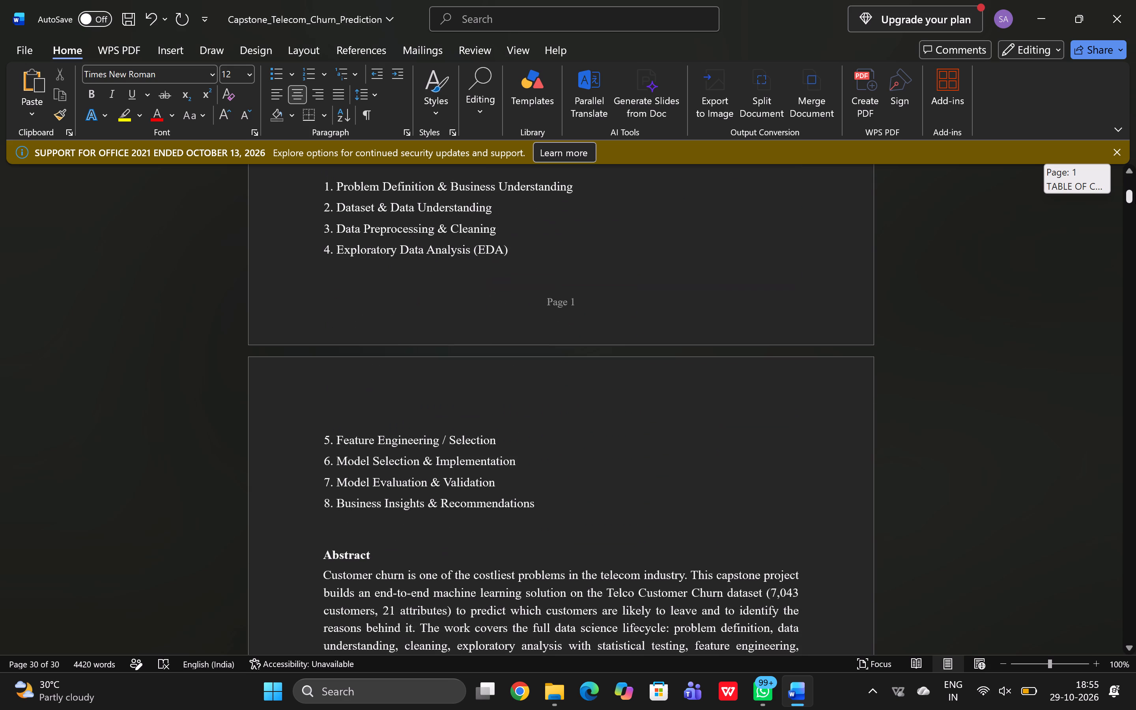
{"action": "left_click_drag", "start_coordinate": [1135, 191], "coordinate": [1135, 190]}
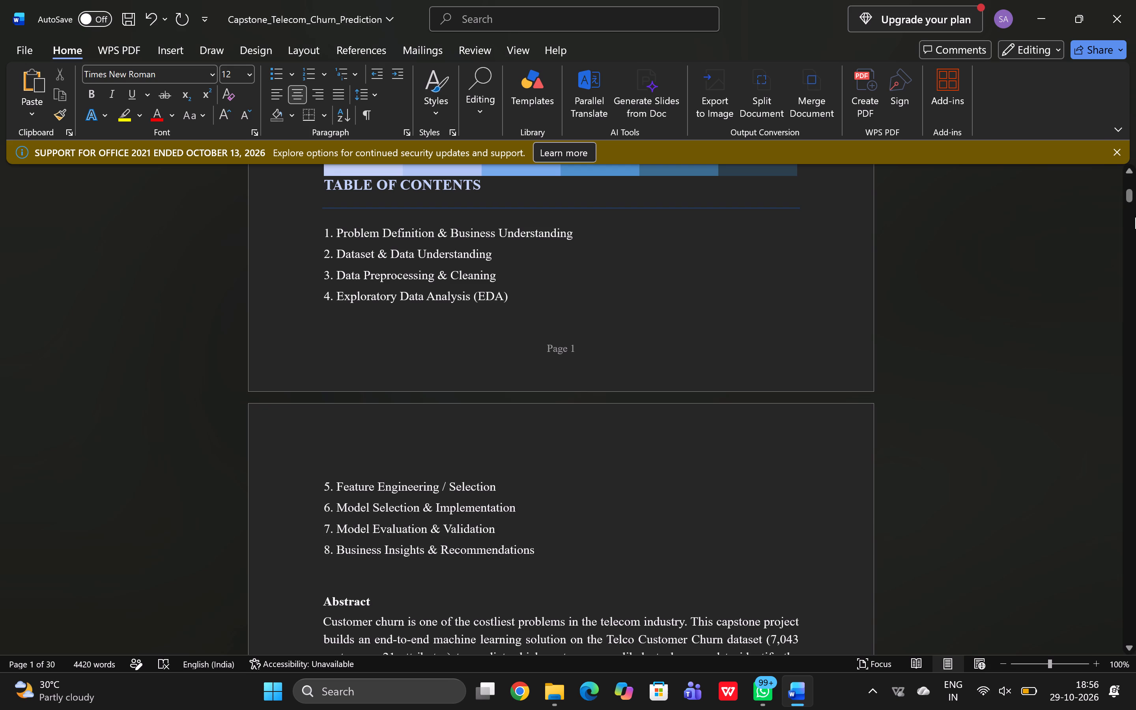
Skim the report from the cover page to the table of searched and best model parameters, checking the page layout.
{"action": "left_click_drag", "start_coordinate": [1128, 197], "coordinate": [1131, 183]}
{"action": "left_click_drag", "start_coordinate": [1131, 183], "coordinate": [1131, 192]}
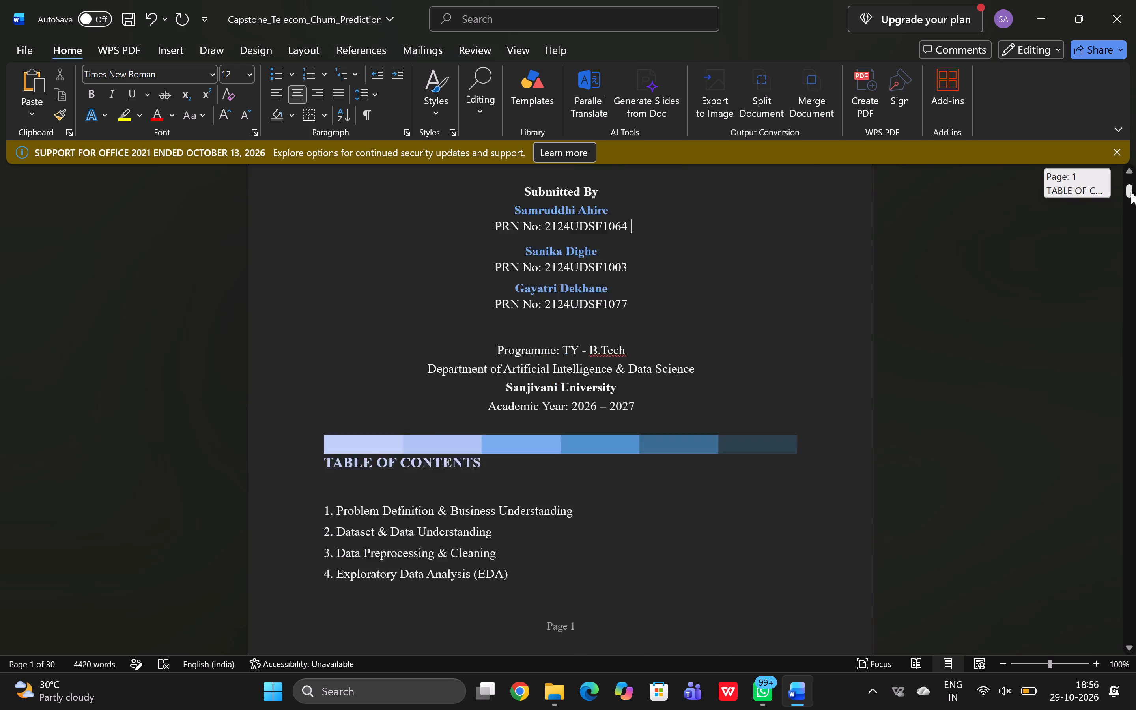
{"action": "left_click_drag", "start_coordinate": [1131, 192], "coordinate": [1132, 211]}
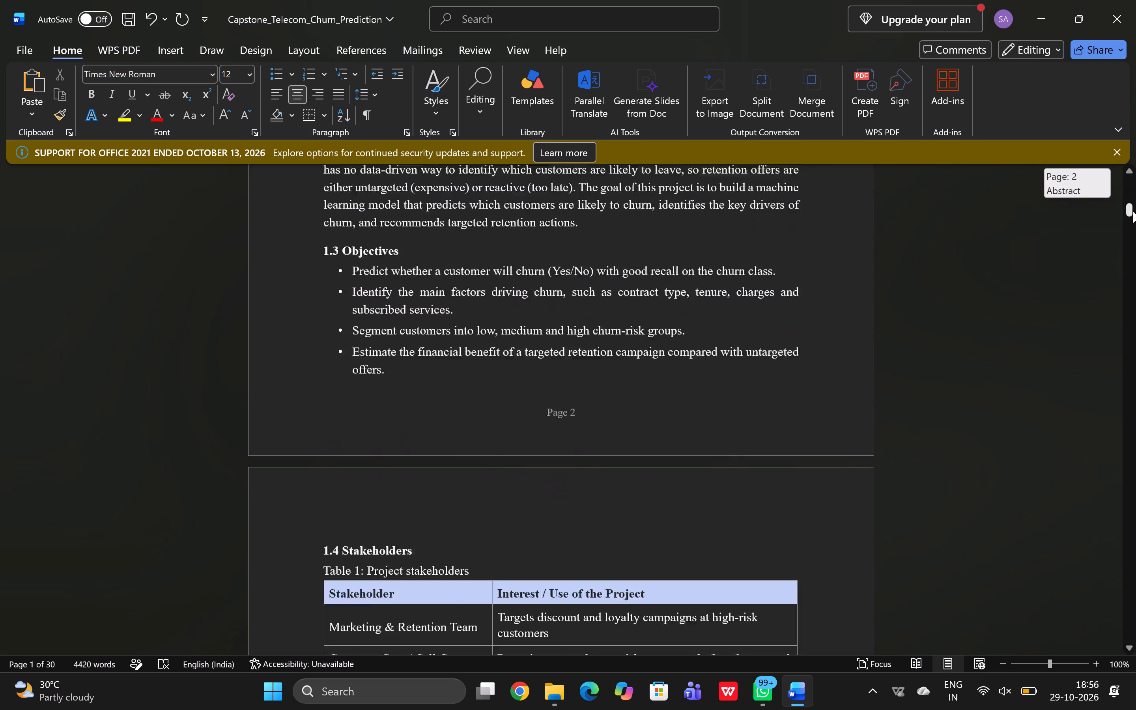
{"action": "left_click_drag", "start_coordinate": [1132, 211], "coordinate": [1135, 227]}
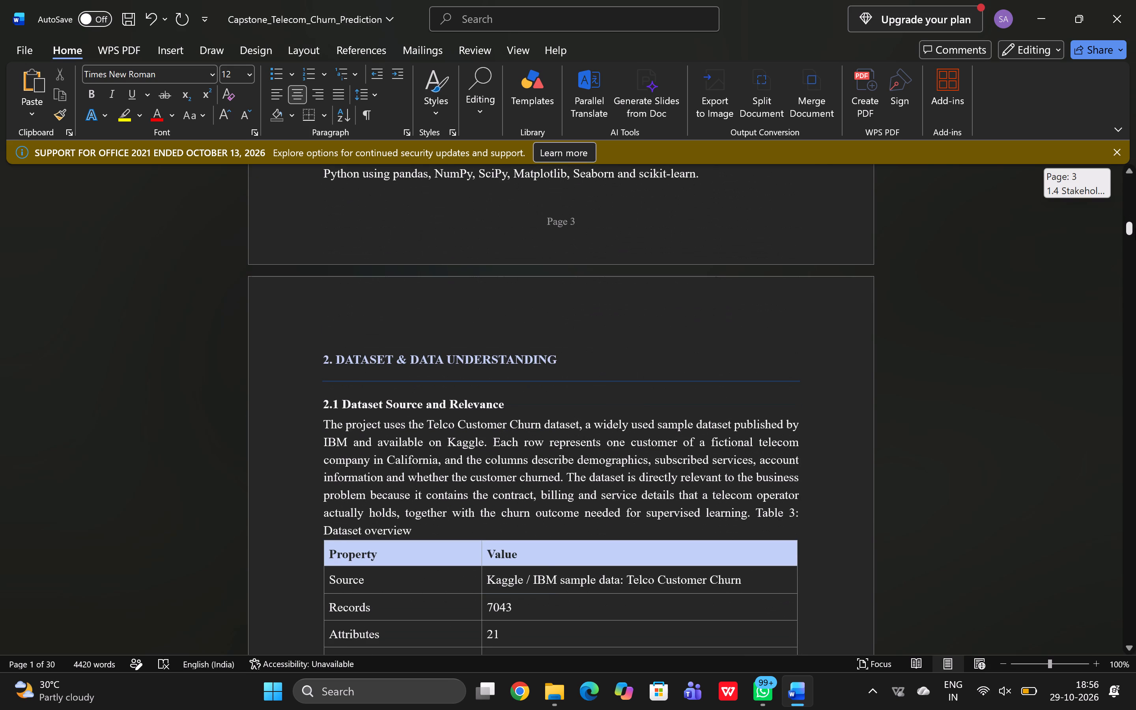
{"action": "left_click_drag", "start_coordinate": [1135, 227], "coordinate": [1135, 238]}
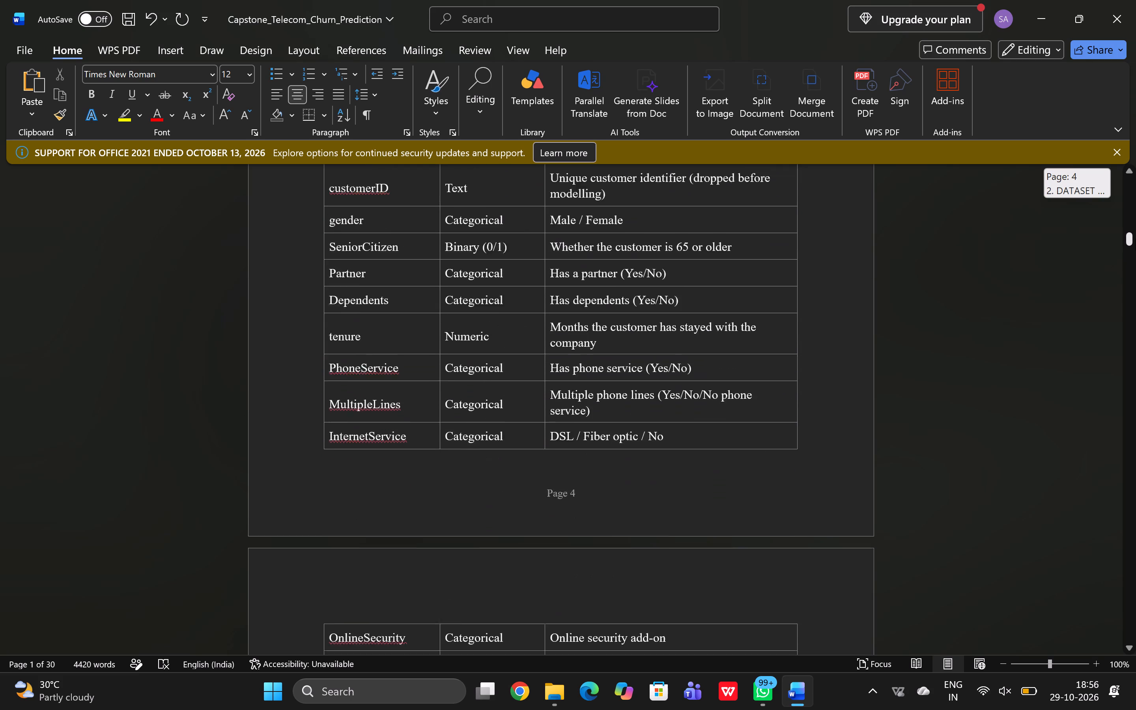
{"action": "left_click_drag", "start_coordinate": [1135, 238], "coordinate": [1135, 245]}
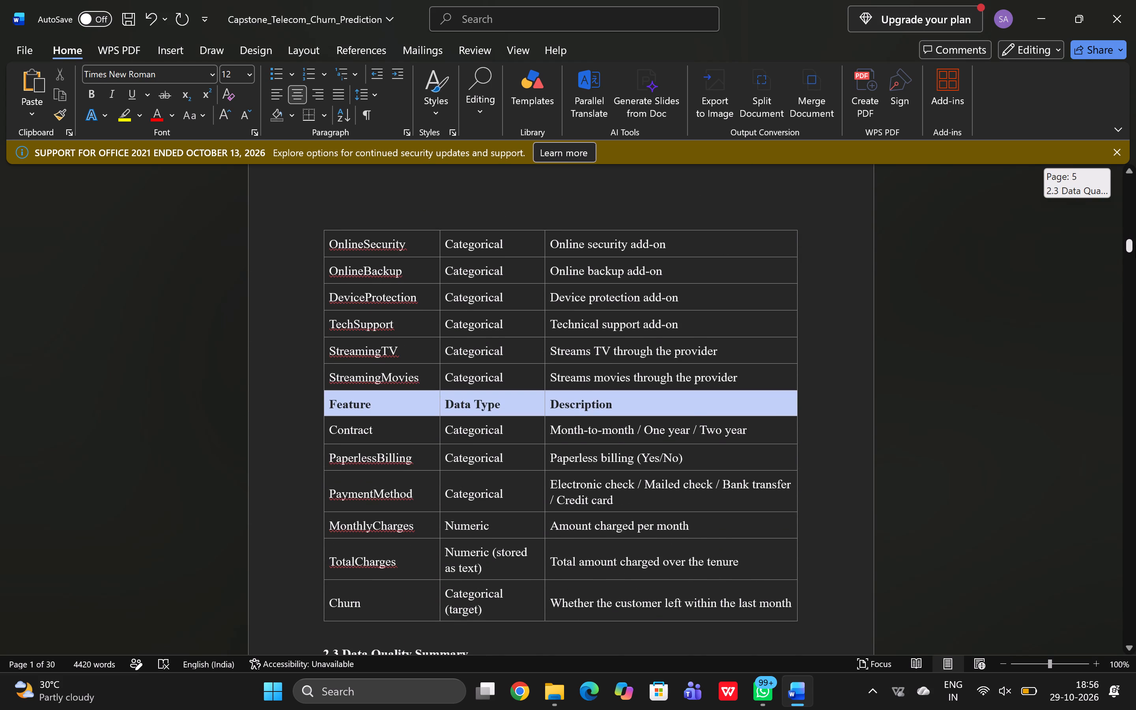
{"action": "left_click_drag", "start_coordinate": [1135, 245], "coordinate": [1135, 366]}
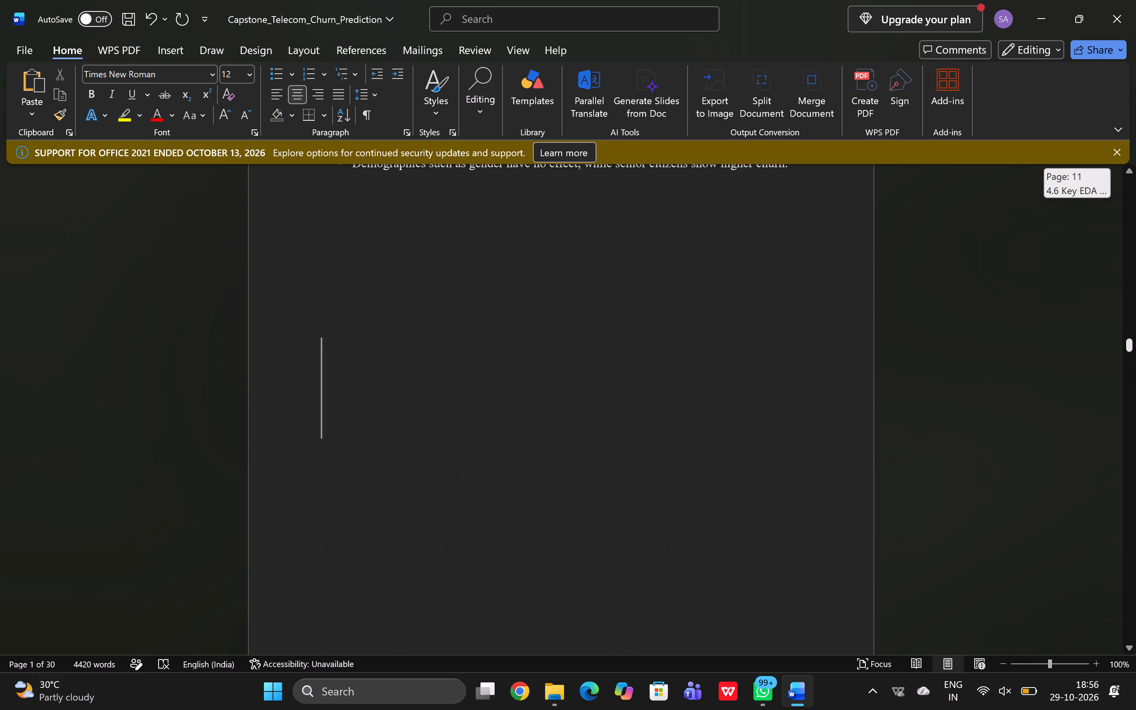
{"action": "left_click_drag", "start_coordinate": [1135, 366], "coordinate": [1135, 427]}
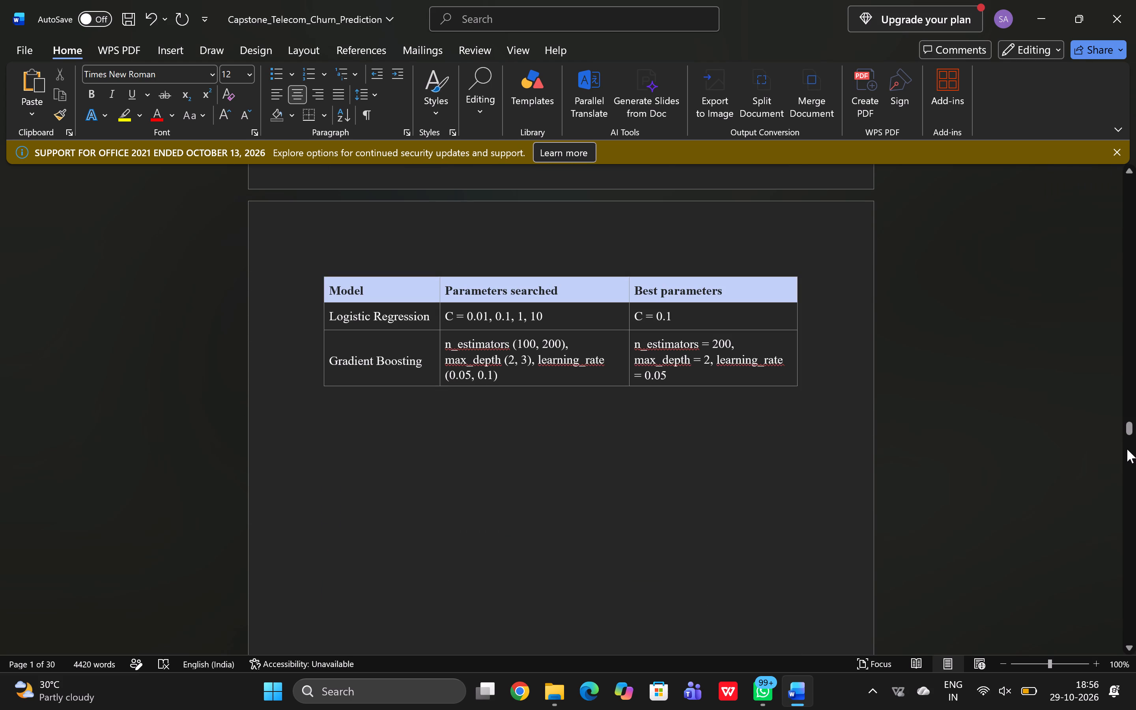
Start saving a copy named "SPSS Capstone_" followed by the first listed student's name and, in parentheses, that student's PRN.
{"action": "key", "text": "ctrl+s"}
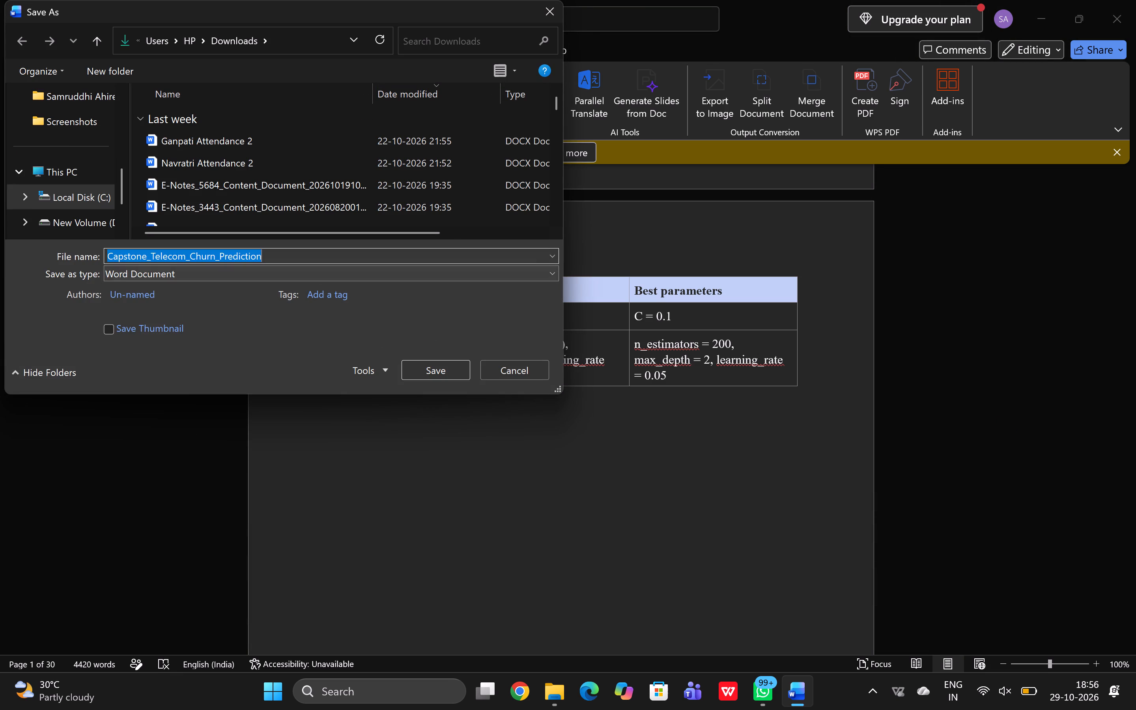
{"action": "left_click", "coordinate": [308, 260]}
{"action": "left_click", "coordinate": [105, 259]}
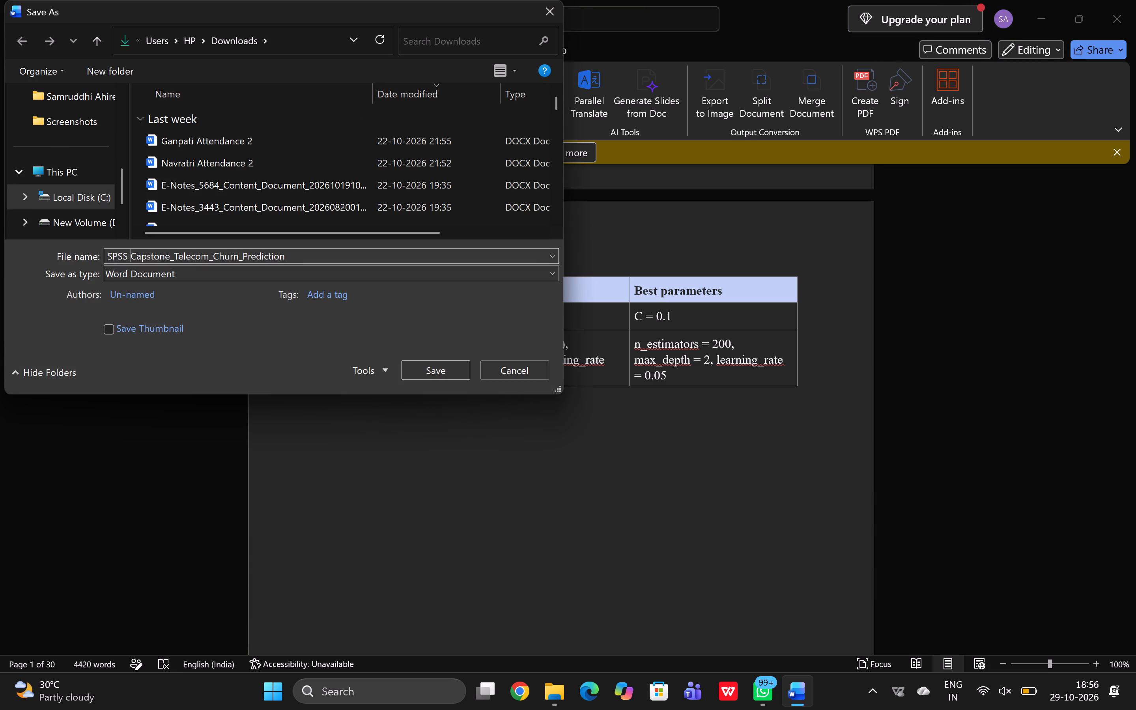
{"action": "key", "text": "Right"}
{"action": "key", "text": "Right"}
{"action": "key", "text": "Right"}
{"action": "key", "text": "Right"}
{"action": "key", "text": "Right"}
{"action": "key", "text": "Right"}
{"action": "key", "text": "Right"}
{"action": "key", "text": "Right"}
{"action": "key", "text": "Right"}
{"action": "key", "text": "Right"}
{"action": "key", "text": "Right"}
{"action": "key", "text": "Right"}
{"action": "key", "text": "Right"}
{"action": "key", "text": "Right"}
{"action": "key", "text": "Right"}
{"action": "key", "text": "Right"}
{"action": "key", "text": "Right"}
{"action": "key", "text": "Right"}
{"action": "key", "text": "Right"}
{"action": "key", "text": "Right"}
{"action": "key", "text": "Right"}
{"action": "key", "text": "Right"}
{"action": "key", "text": "Right"}
{"action": "key", "text": "Right"}
{"action": "key", "text": "Right"}
{"action": "key", "text": "Right"}
{"action": "key", "text": "Right"}
{"action": "key", "text": "Right"}
{"action": "key", "text": "BackSpace"}
{"action": "key", "text": "BackSpace"}
{"action": "key", "text": "BackSpace"}
{"action": "key", "text": "BackSpace"}
{"action": "key", "text": "BackSpace"}
{"action": "key", "text": "BackSpace"}
{"action": "key", "text": "BackSpace"}
{"action": "key", "text": "BackSpace"}
{"action": "key", "text": "BackSpace"}
{"action": "key", "text": "BackSpace"}
{"action": "key", "text": "BackSpace"}
{"action": "key", "text": "BackSpace"}
{"action": "key", "text": "BackSpace"}
{"action": "key", "text": "BackSpace"}
{"action": "key", "text": "BackSpace"}
{"action": "key", "text": "BackSpace"}
{"action": "key", "text": "BackSpace"}
{"action": "key", "text": "BackSpace"}
{"action": "key", "text": "BackSpace"}
{"action": "key", "text": "BackSpace"}
{"action": "key", "text": "BackSpace"}
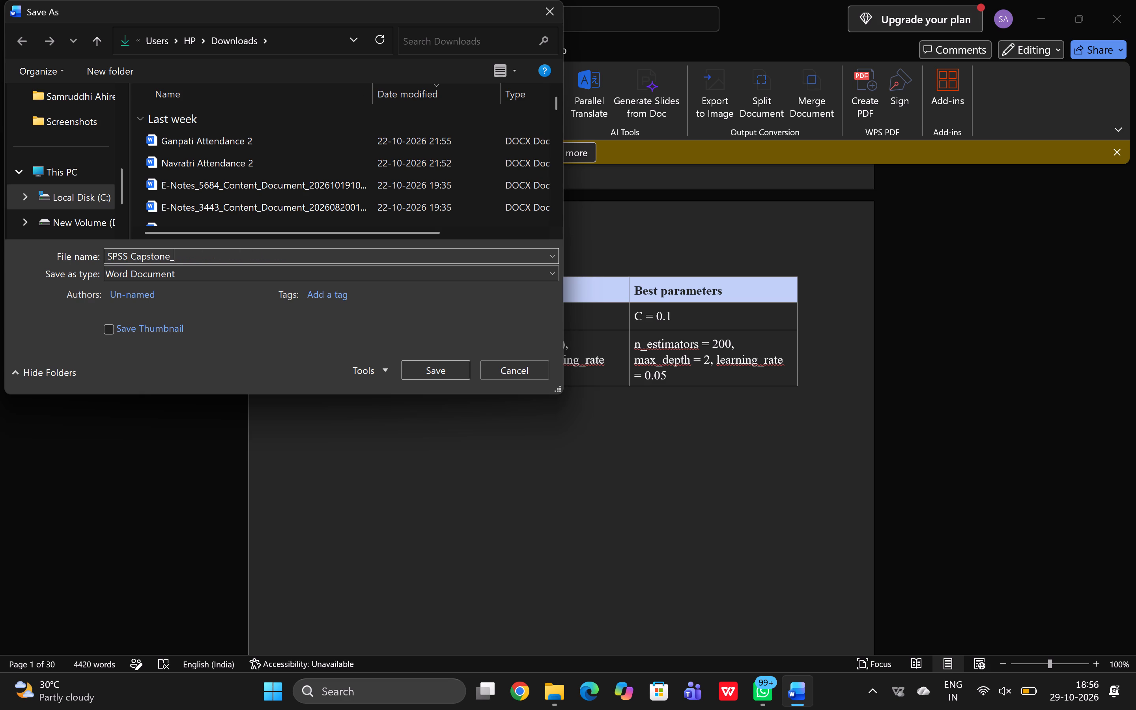
{"action": "key", "text": "BackSpace"}
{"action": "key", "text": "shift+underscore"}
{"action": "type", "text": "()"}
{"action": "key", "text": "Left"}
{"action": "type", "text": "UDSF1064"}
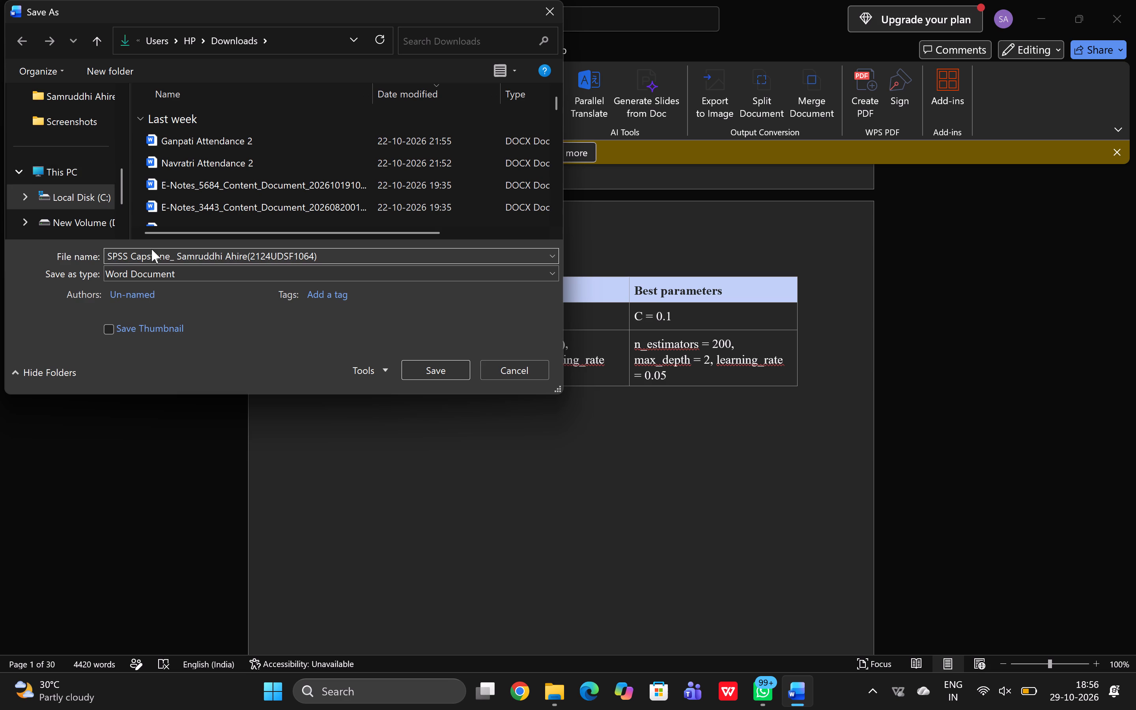
Choose the Downloads folder and save the renamed report there as a Word Document.
{"action": "left_click_drag", "start_coordinate": [124, 185], "coordinate": [130, 154]}
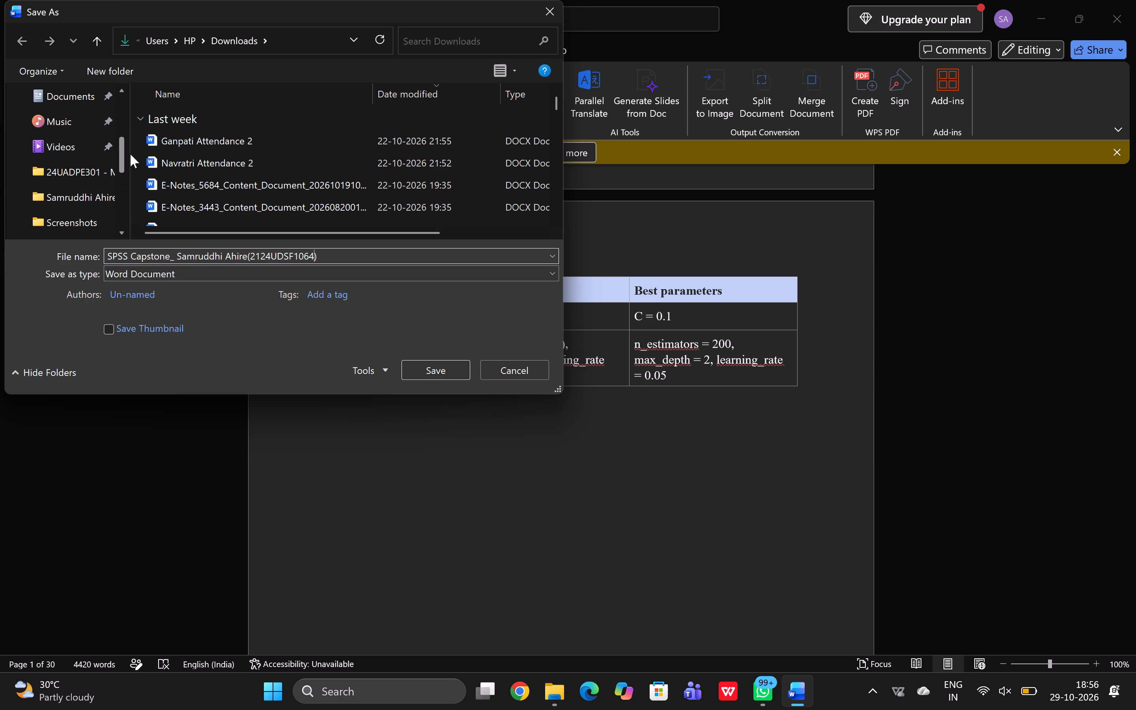
{"action": "left_click_drag", "start_coordinate": [130, 154], "coordinate": [136, 133]}
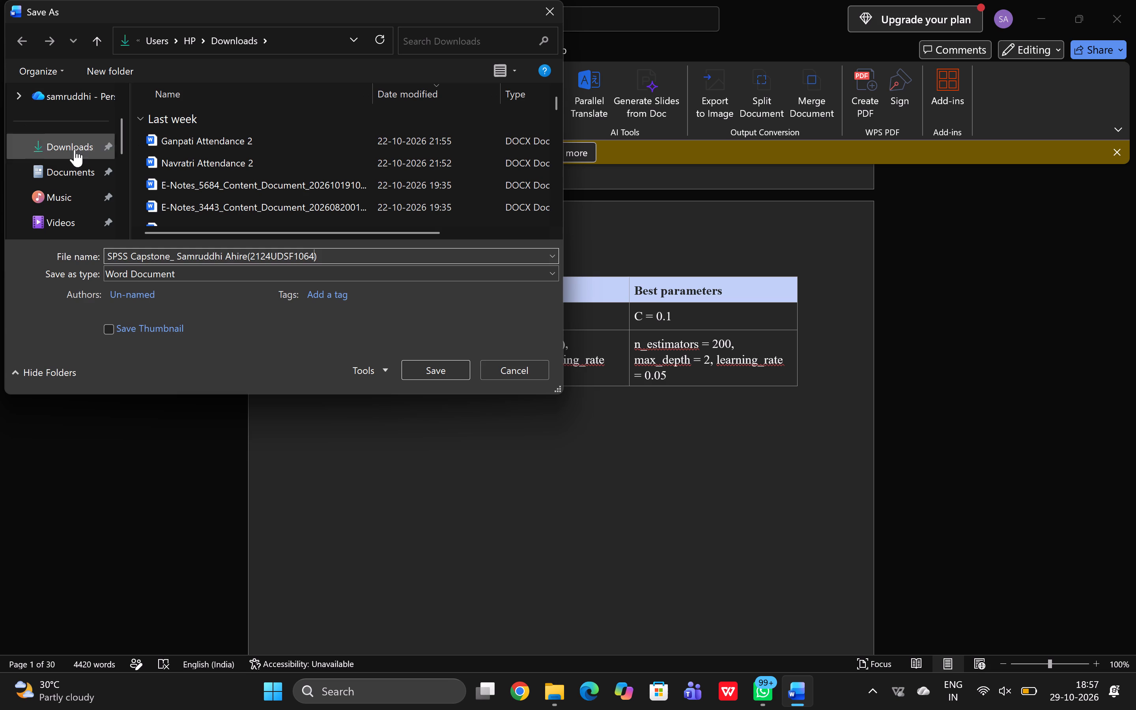
{"action": "left_click", "coordinate": [50, 141]}
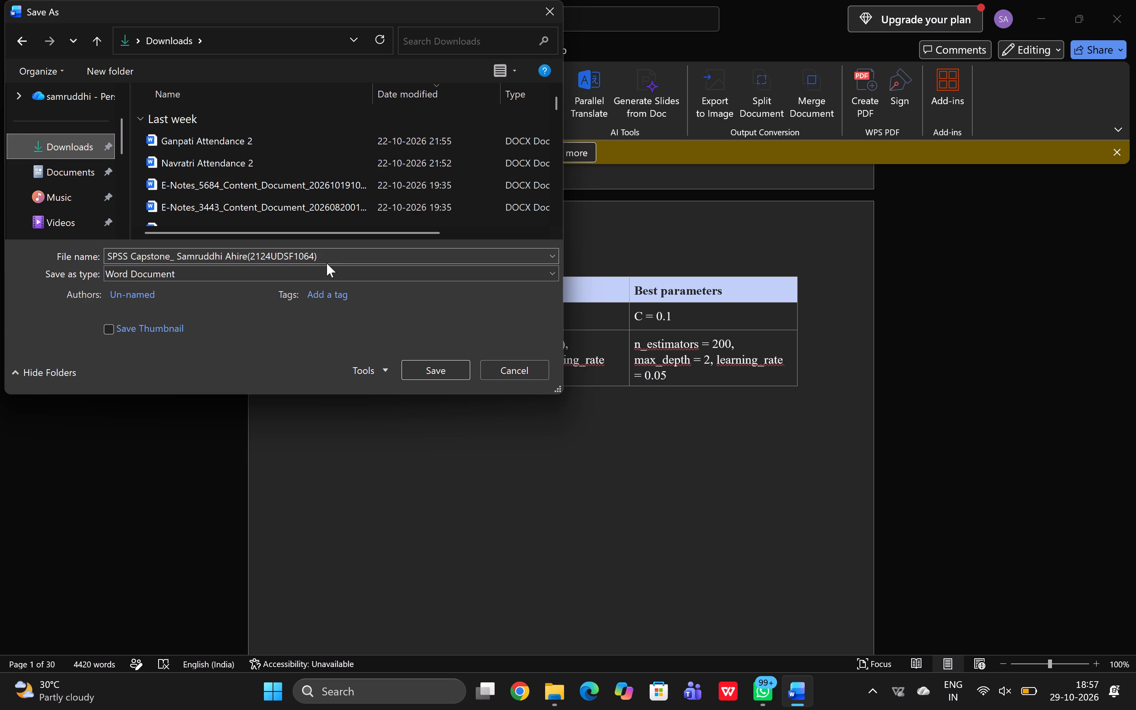
{"action": "left_click", "coordinate": [426, 373]}
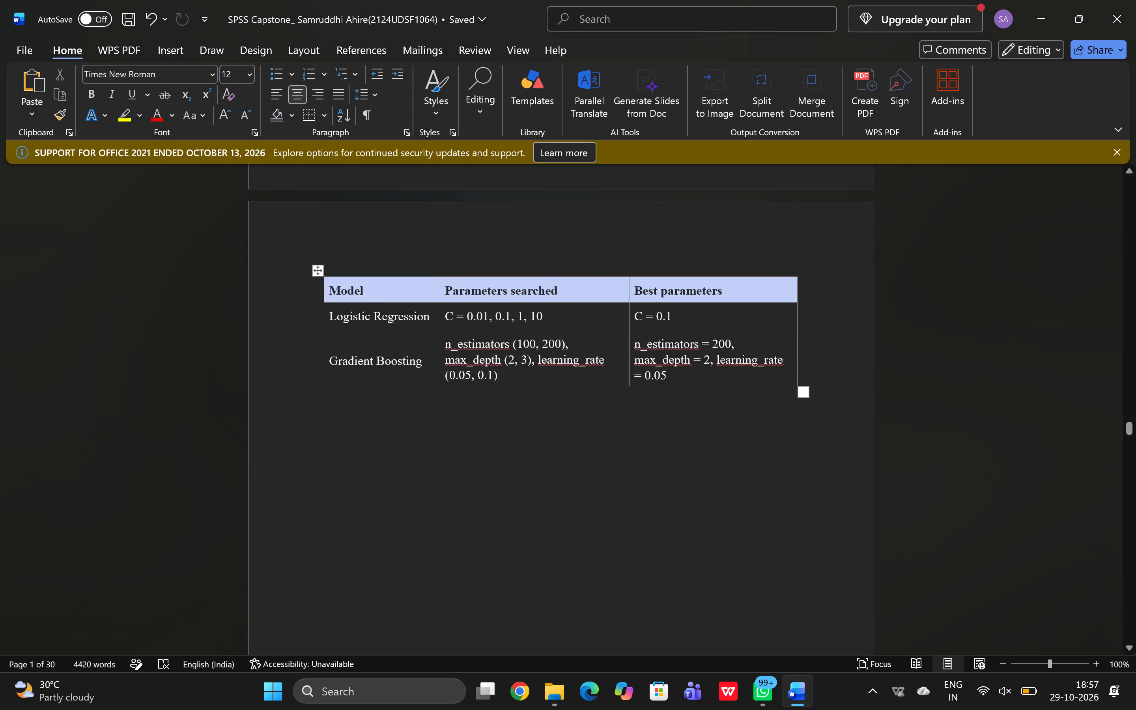
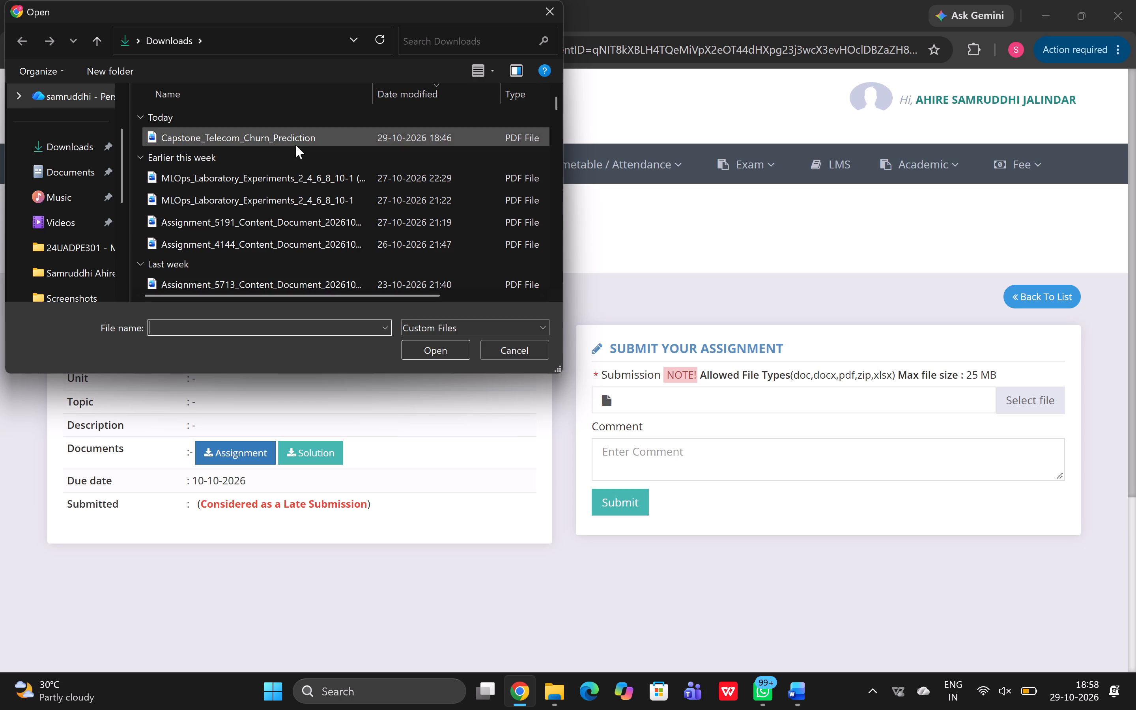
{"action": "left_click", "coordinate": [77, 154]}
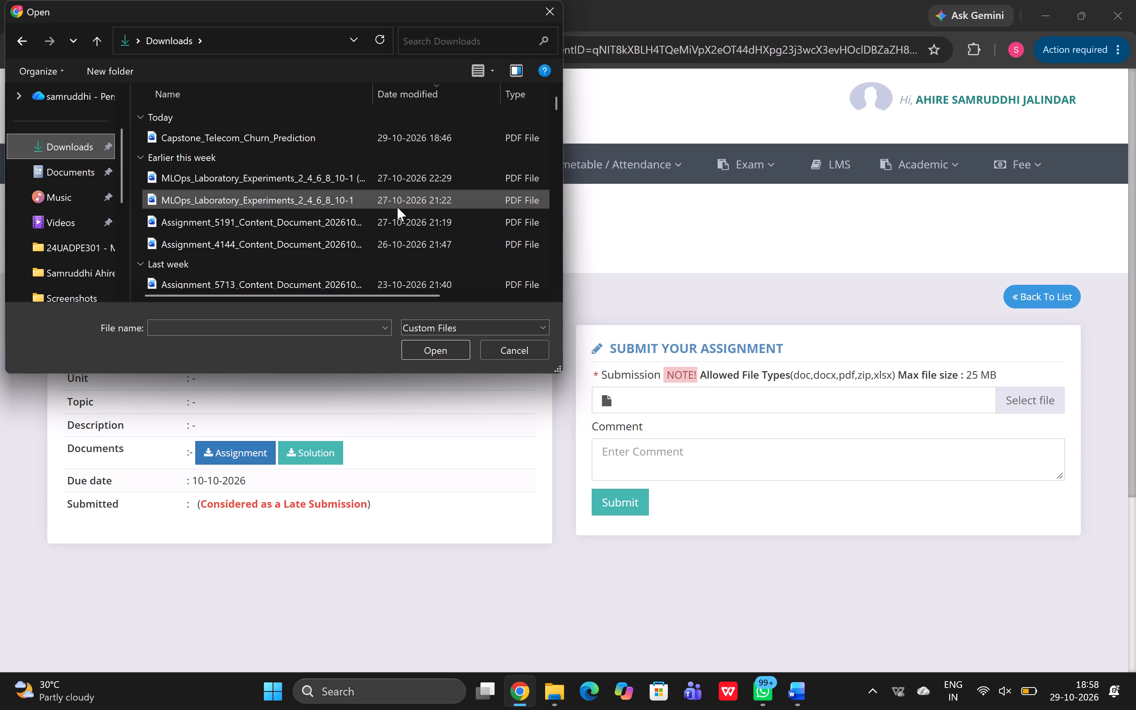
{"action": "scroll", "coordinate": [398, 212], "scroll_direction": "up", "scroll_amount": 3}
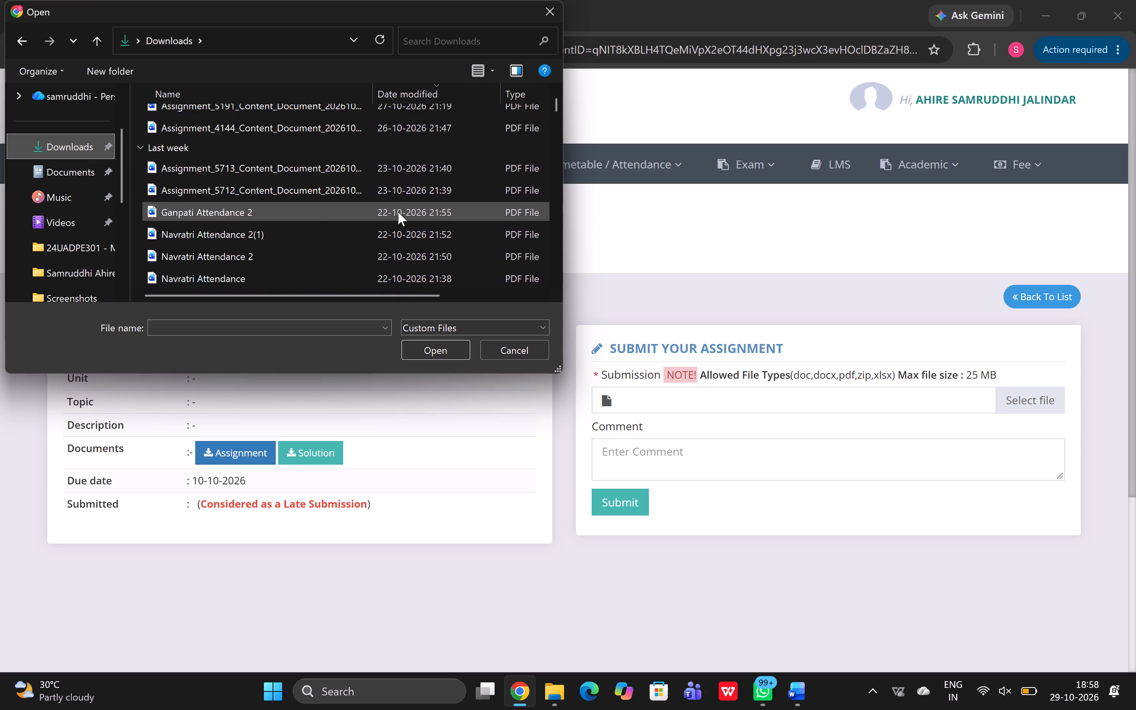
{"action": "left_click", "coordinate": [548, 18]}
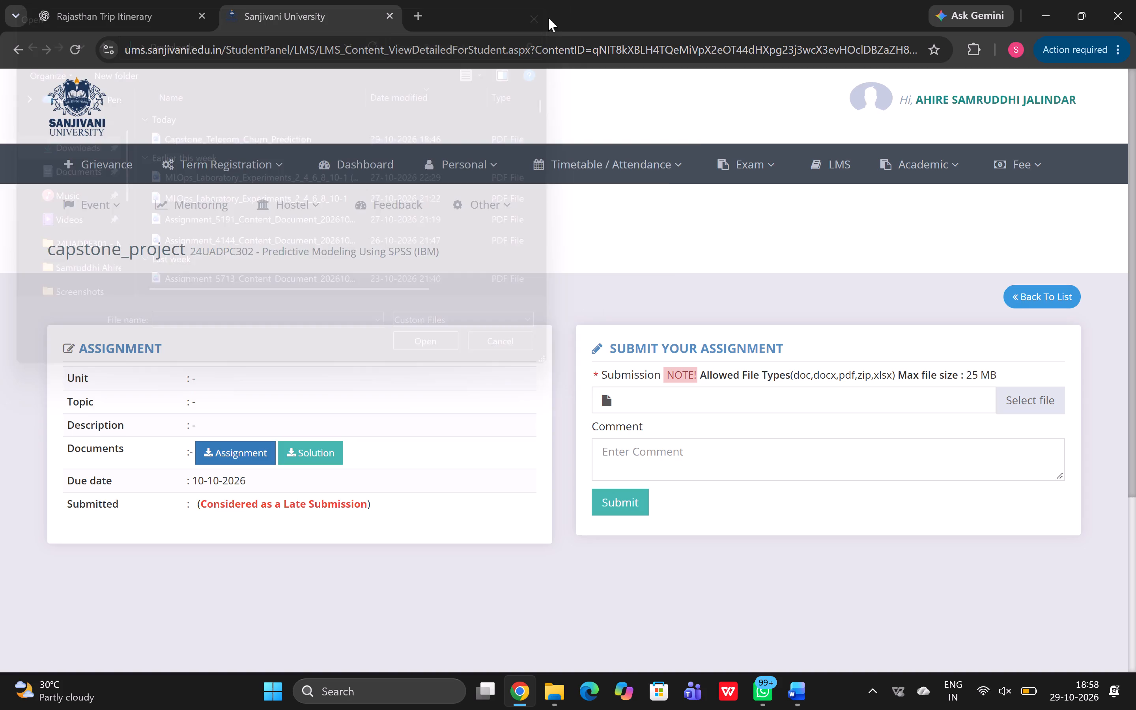
Switch to Microsoft Word and export the renamed capstone report to WPS PDF.
{"action": "left_click", "coordinate": [791, 708]}
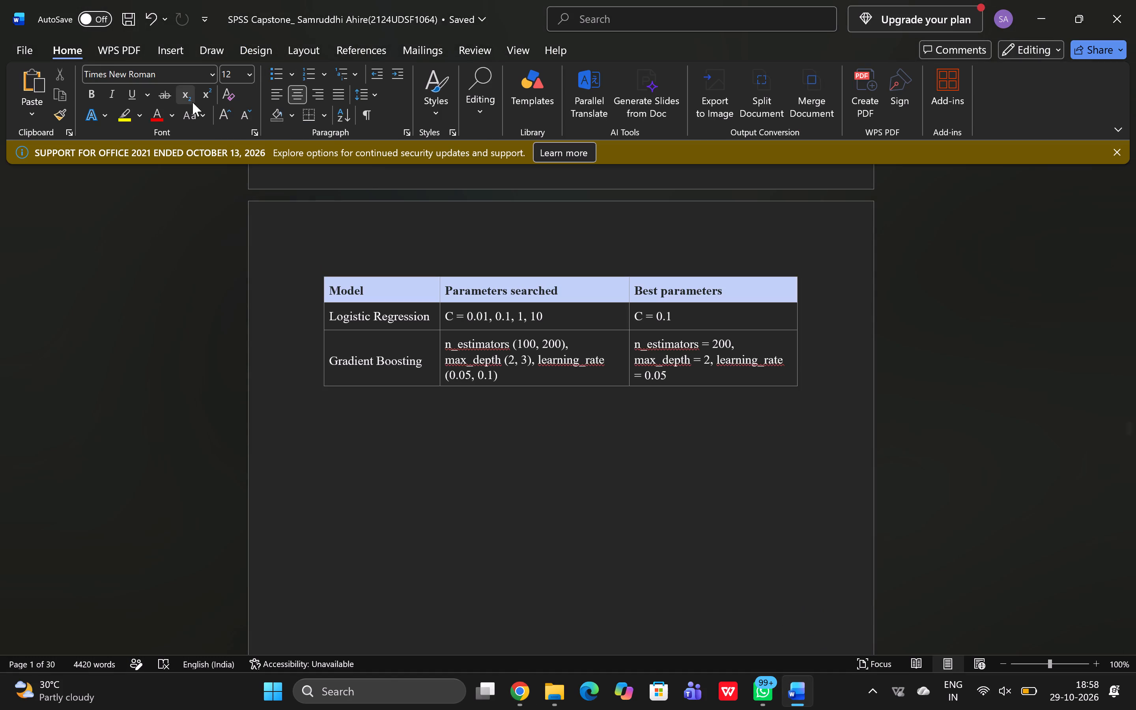
{"action": "left_click", "coordinate": [9, 44]}
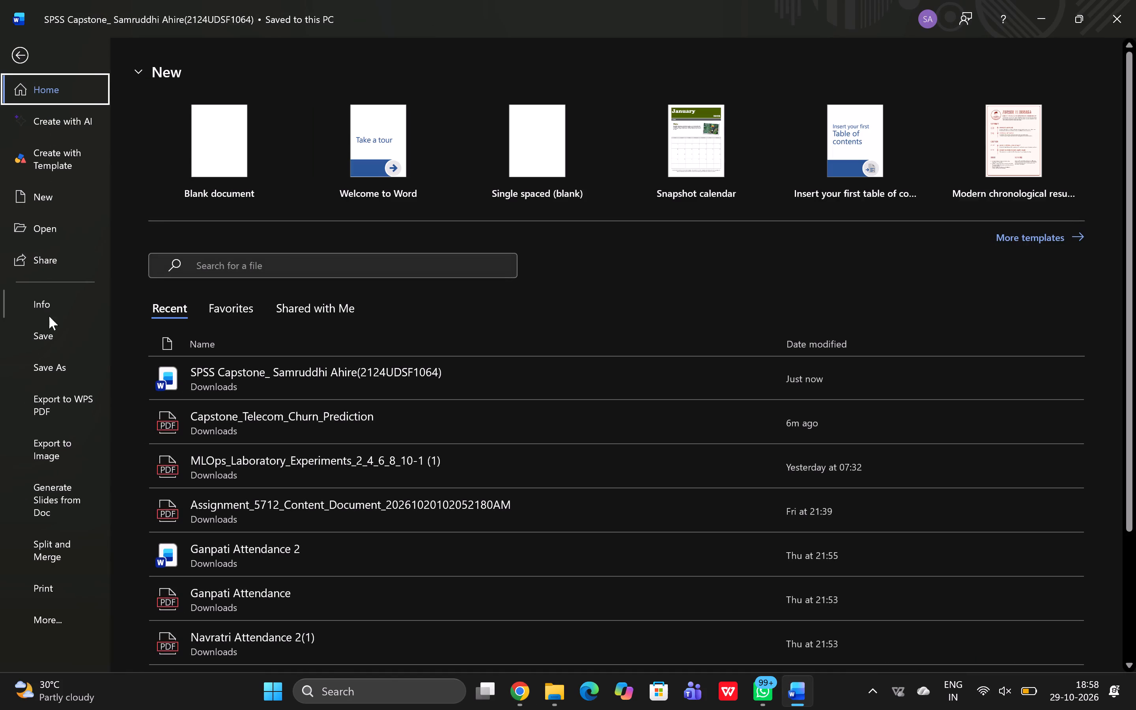
{"action": "left_click", "coordinate": [49, 364]}
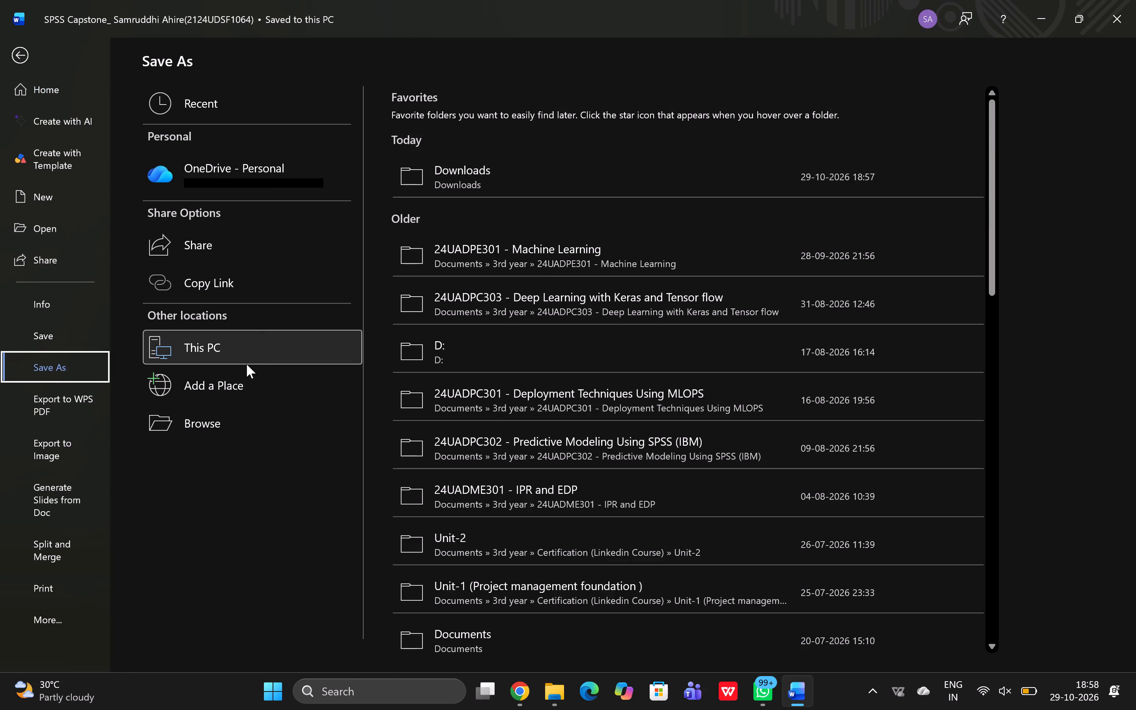
{"action": "left_click", "coordinate": [69, 411]}
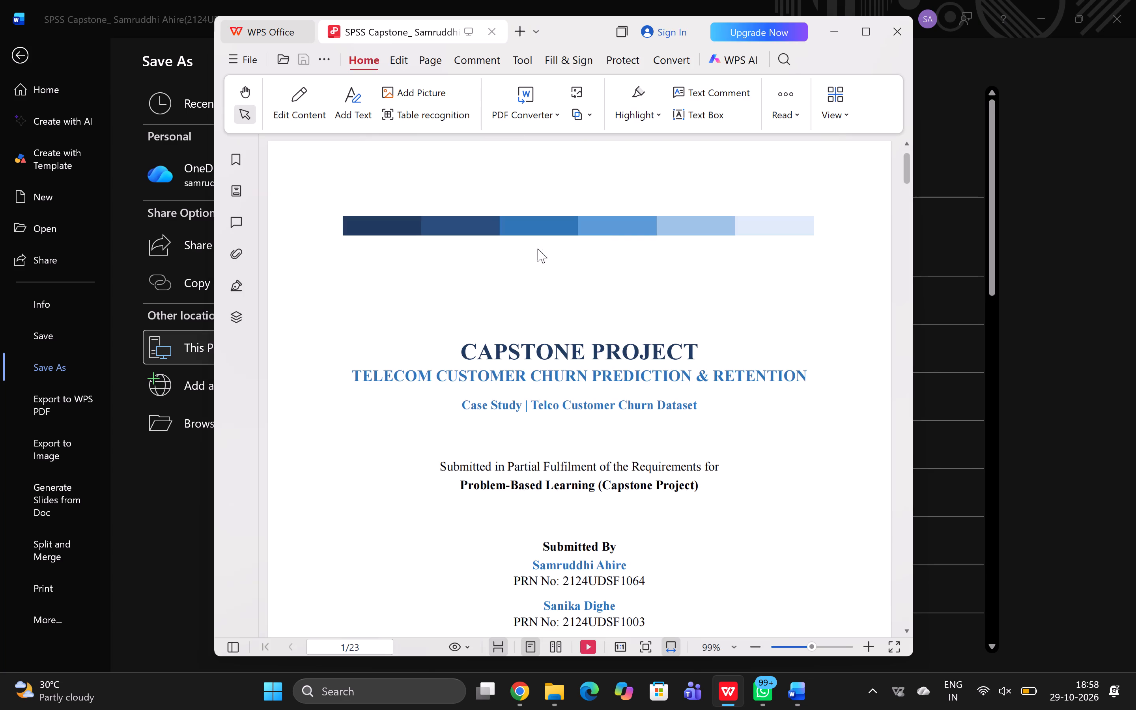
Examine the cover page and table of contents of the exported PDF in WPS Office, with the window maximized.
{"action": "scroll", "coordinate": [625, 319], "scroll_direction": "down", "scroll_amount": 2}
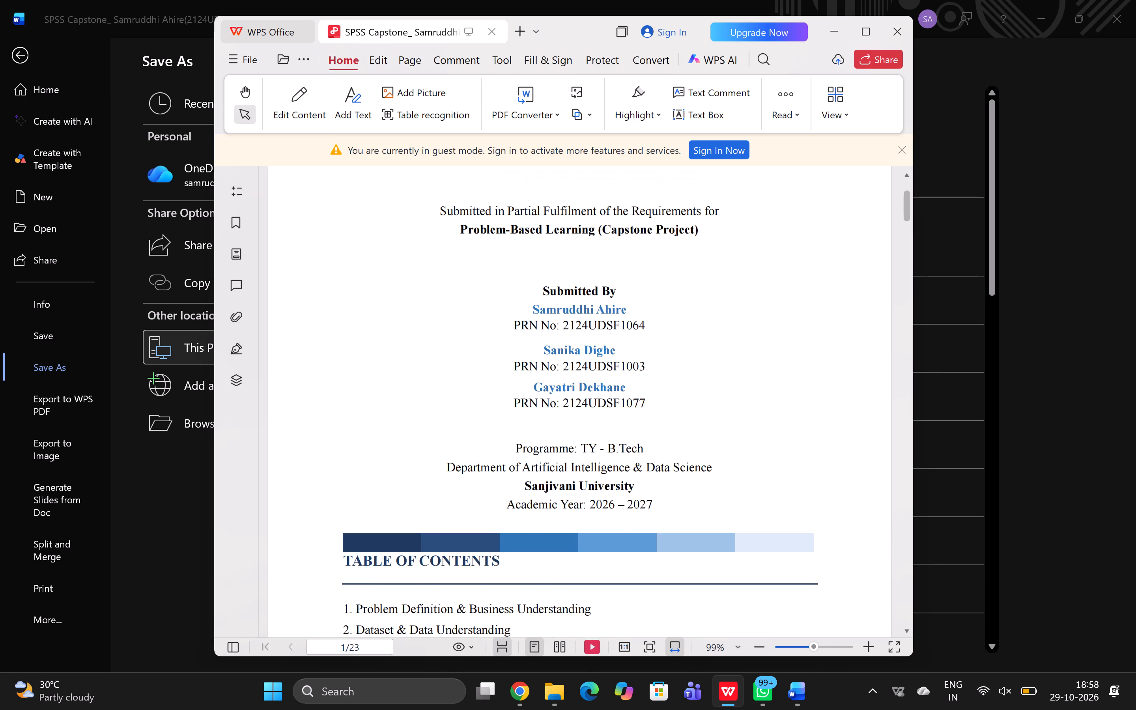
{"action": "scroll", "coordinate": [625, 319], "scroll_direction": "down", "scroll_amount": 2}
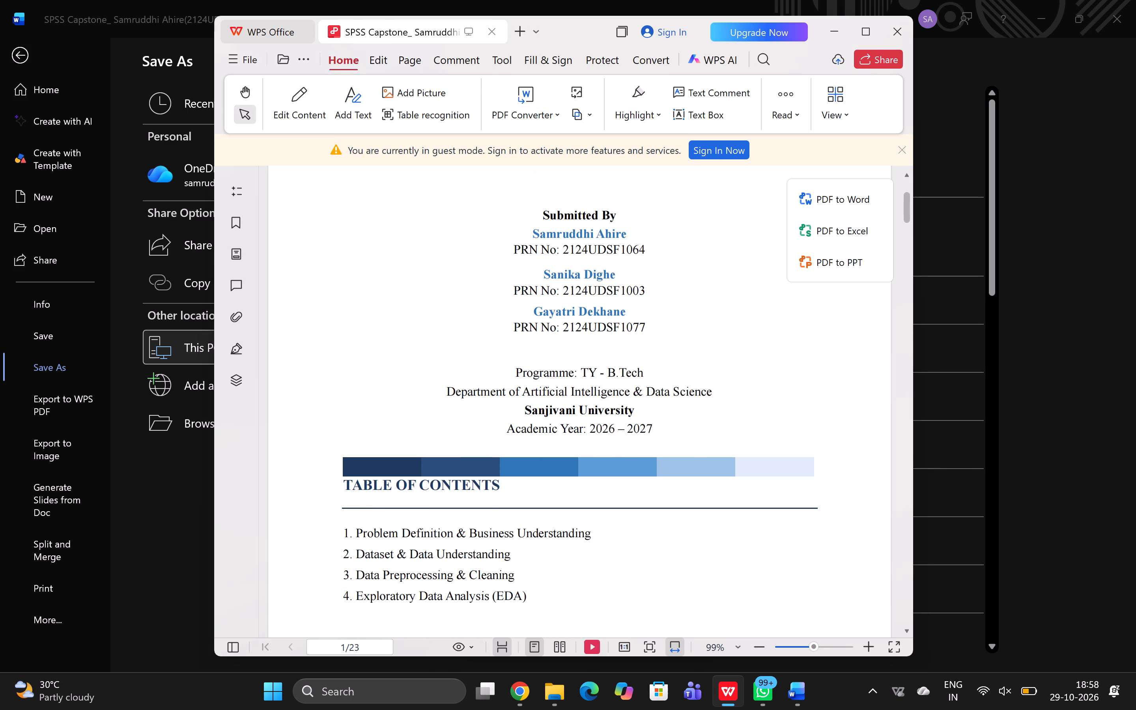
{"action": "scroll", "coordinate": [625, 319], "scroll_direction": "down", "scroll_amount": 1}
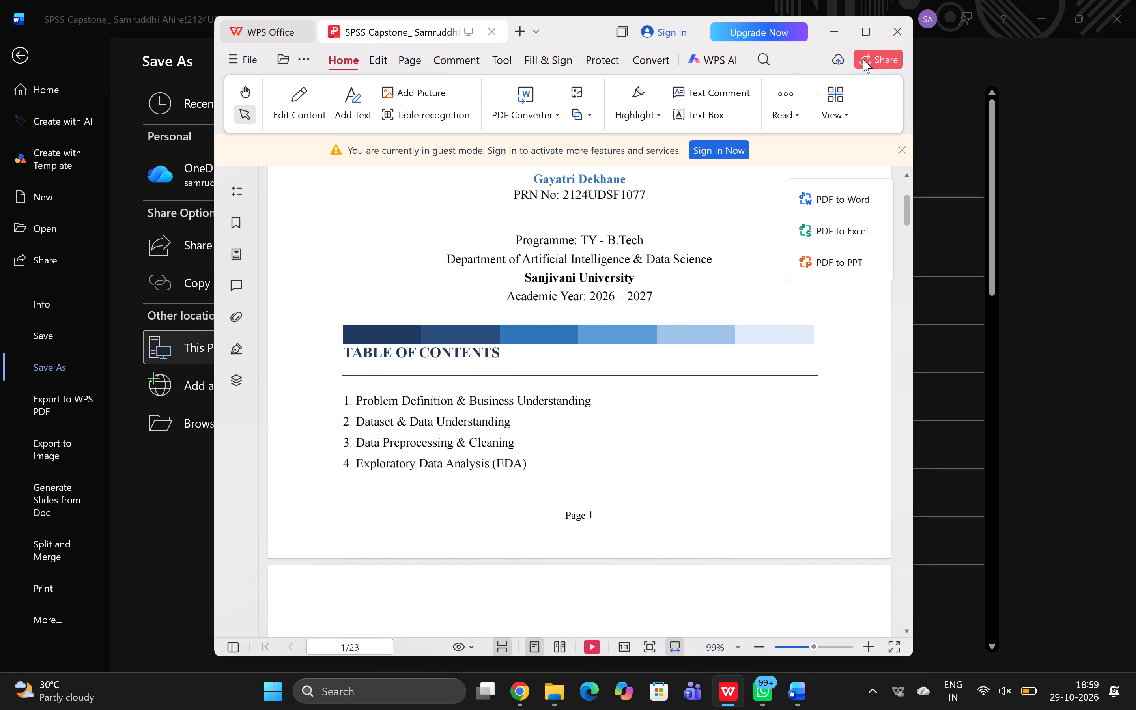
{"action": "left_click", "coordinate": [862, 33]}
{"action": "scroll", "coordinate": [668, 309], "scroll_direction": "up", "scroll_amount": 3}
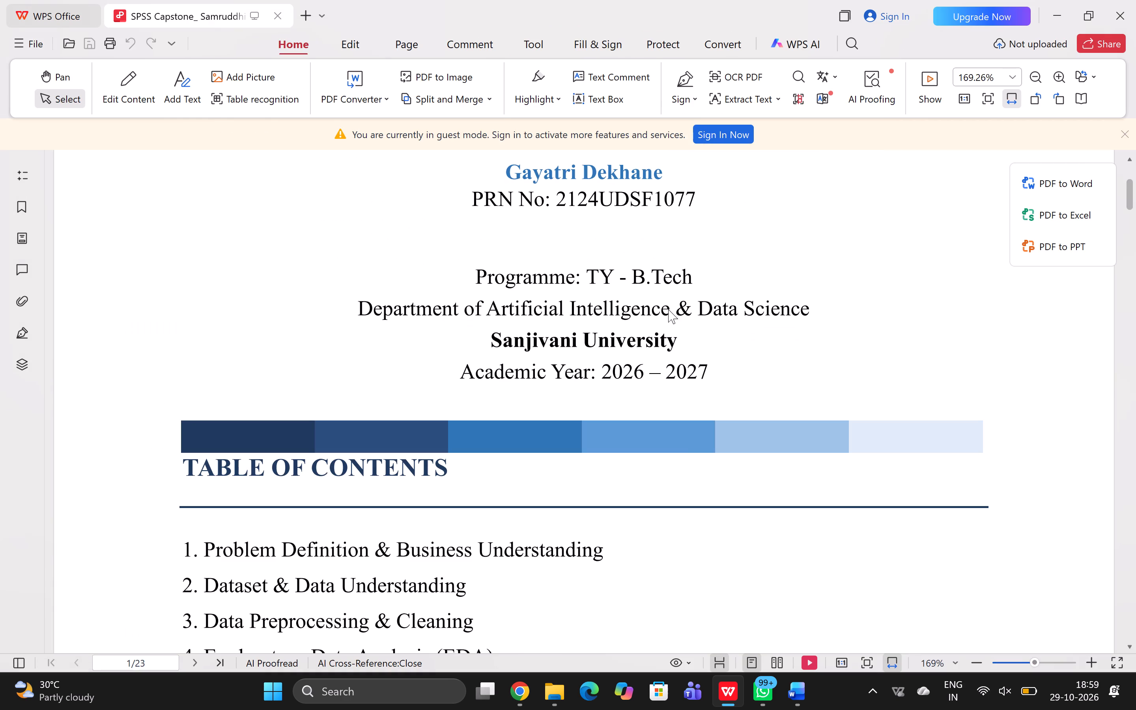
Check the exported capstone PDF's cover page, including the student details, programme and academic year.
{"action": "scroll", "coordinate": [668, 309], "scroll_direction": "up", "scroll_amount": 11}
{"action": "scroll", "coordinate": [668, 309], "scroll_direction": "down", "scroll_amount": 5}
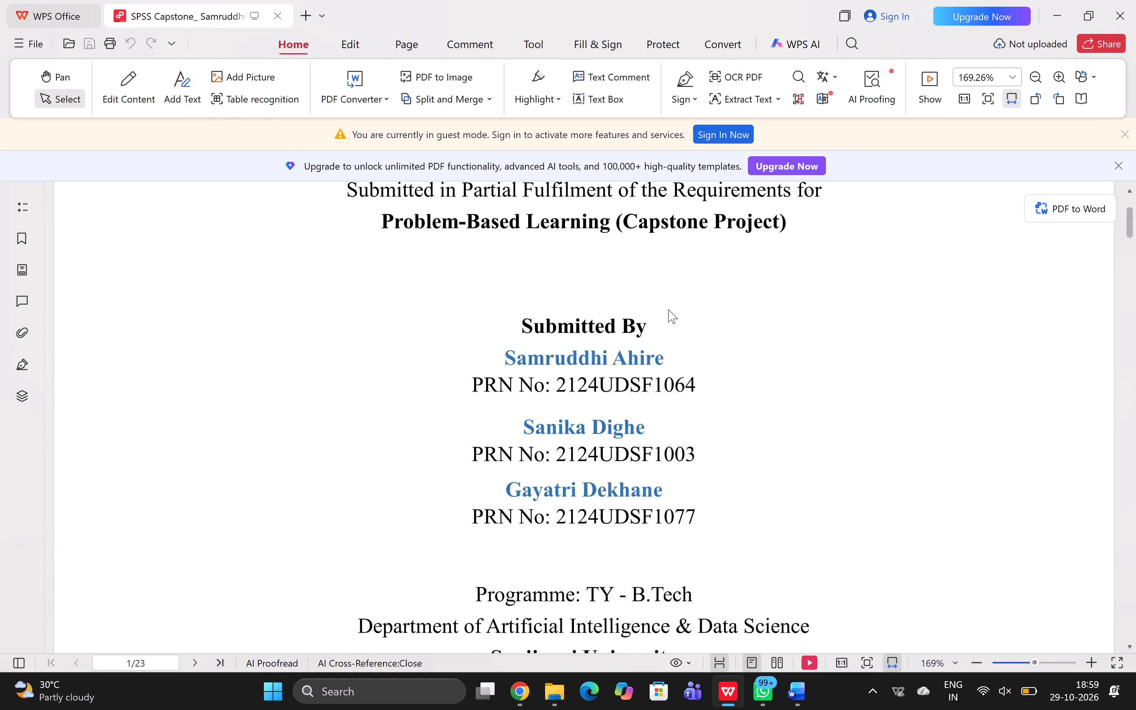
{"action": "scroll", "coordinate": [668, 309], "scroll_direction": "down", "scroll_amount": 1}
{"action": "left_click", "coordinate": [668, 309]}
{"action": "scroll", "coordinate": [668, 309], "scroll_direction": "down", "scroll_amount": 1}
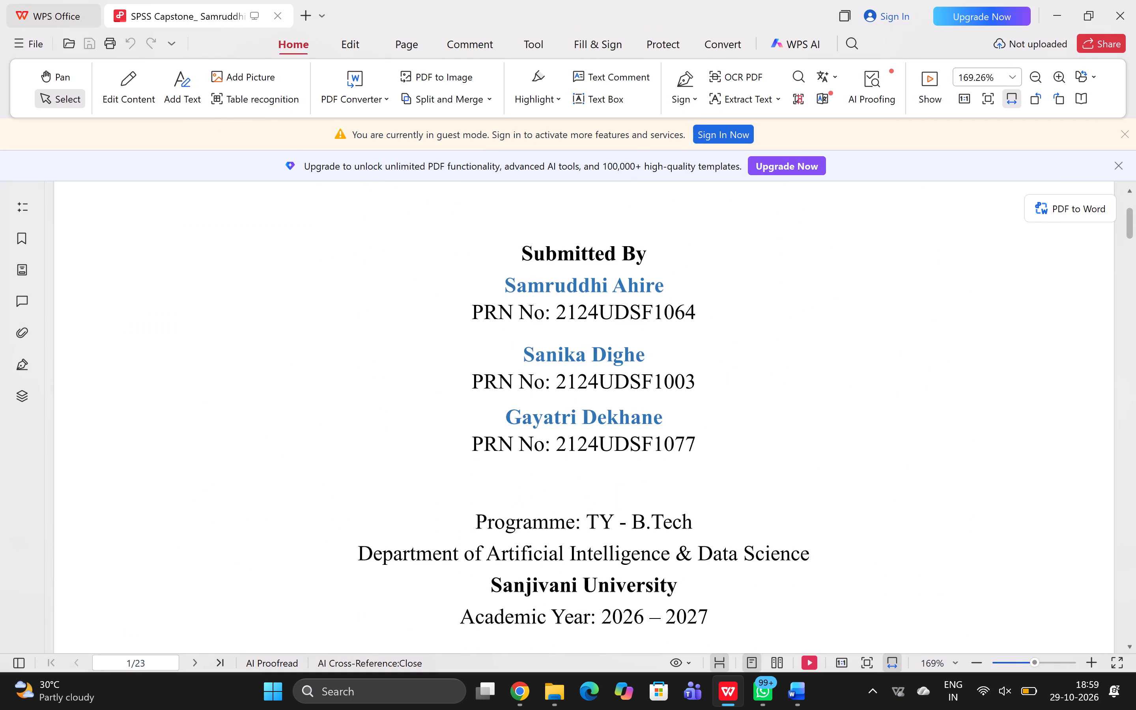
{"action": "scroll", "coordinate": [668, 309], "scroll_direction": "down", "scroll_amount": 1}
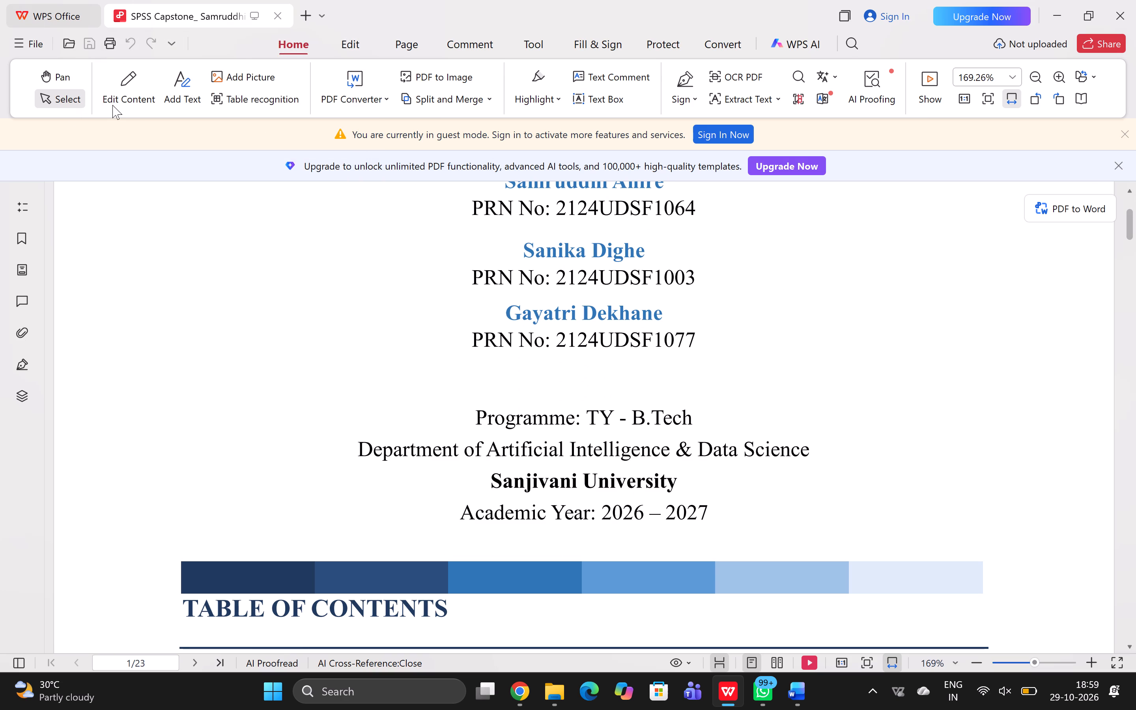
Switch to File Explorer and check the Downloads folder for the saved SPSS Capstone files.
{"action": "left_click", "coordinate": [522, 707]}
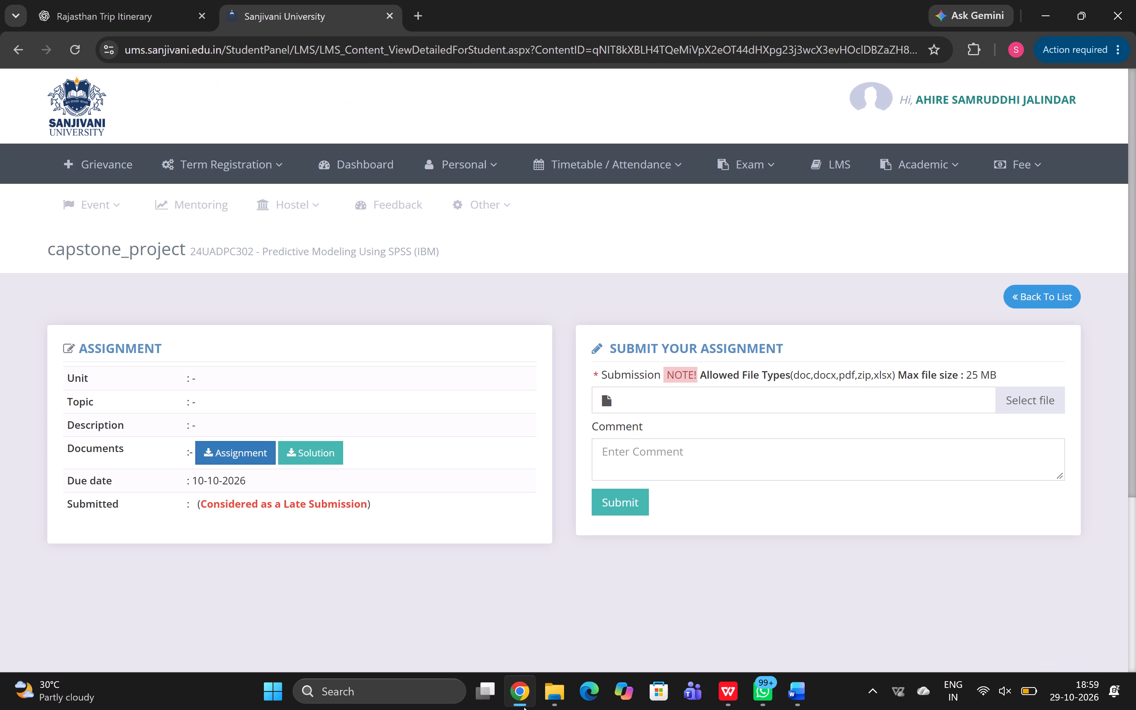
{"action": "left_click", "coordinate": [553, 708]}
{"action": "scroll", "coordinate": [392, 298], "scroll_direction": "up", "scroll_amount": 3}
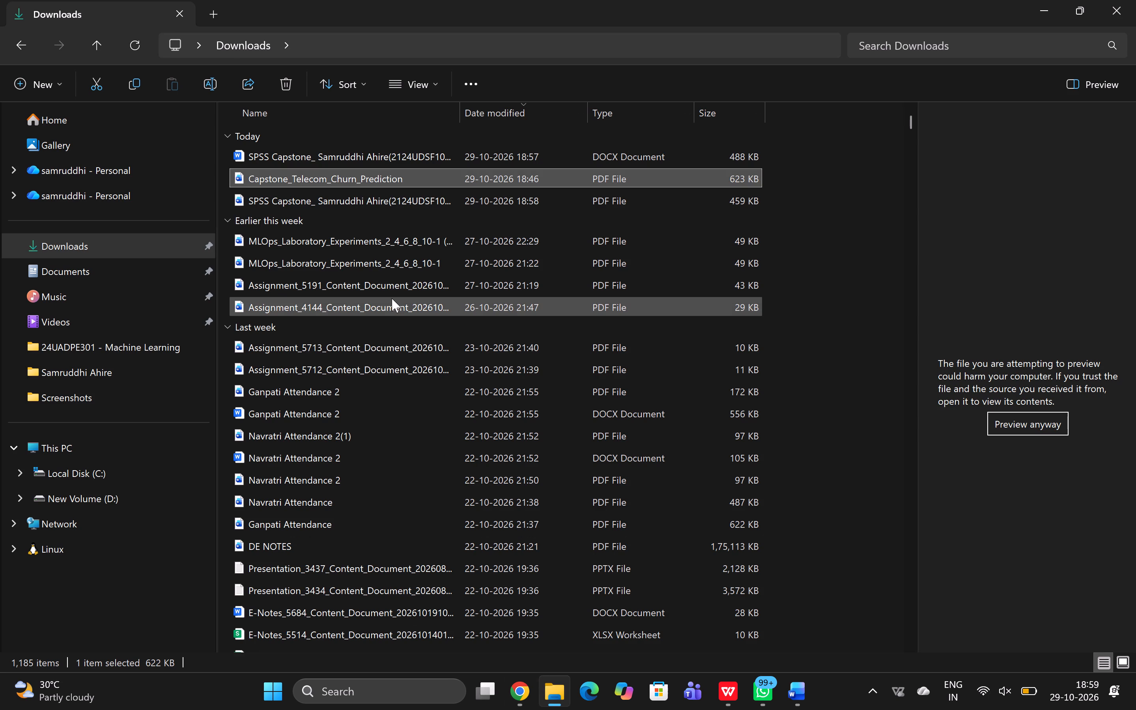
{"action": "scroll", "coordinate": [392, 298], "scroll_direction": "up", "scroll_amount": 4}
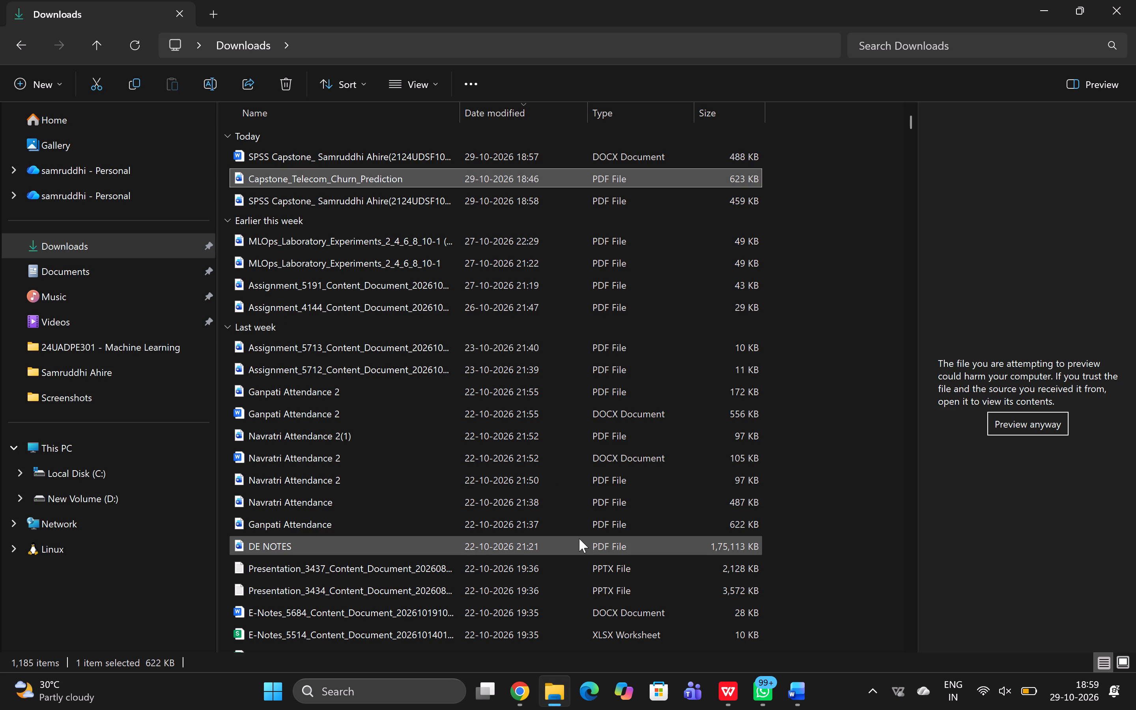
Switch to Word and save the report again in Downloads as a Word Document under its current SPSS Capstone name.
{"action": "left_click", "coordinate": [781, 611]}
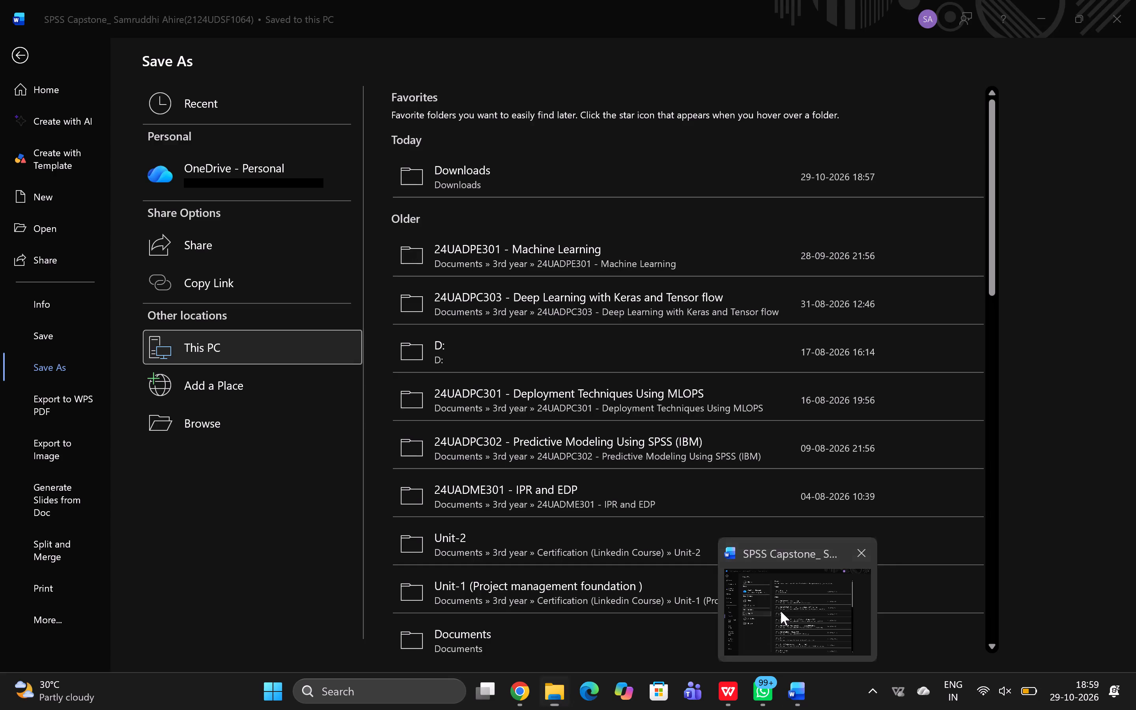
{"action": "left_click", "coordinate": [628, 166]}
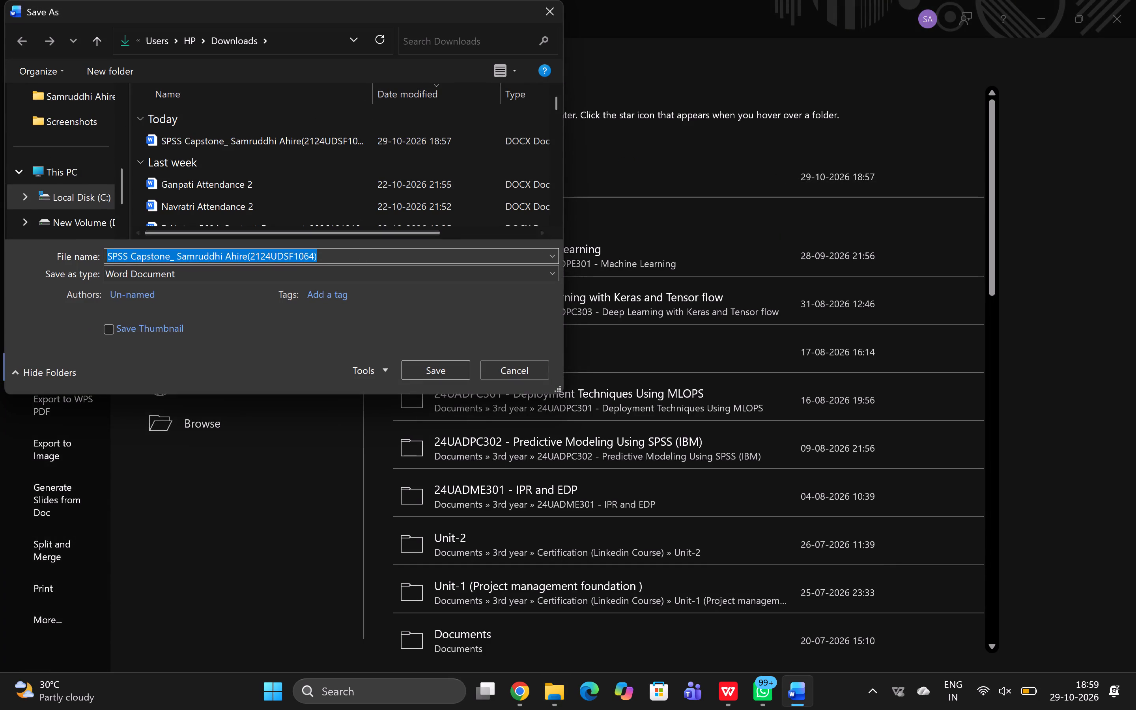
{"action": "left_click", "coordinate": [357, 250]}
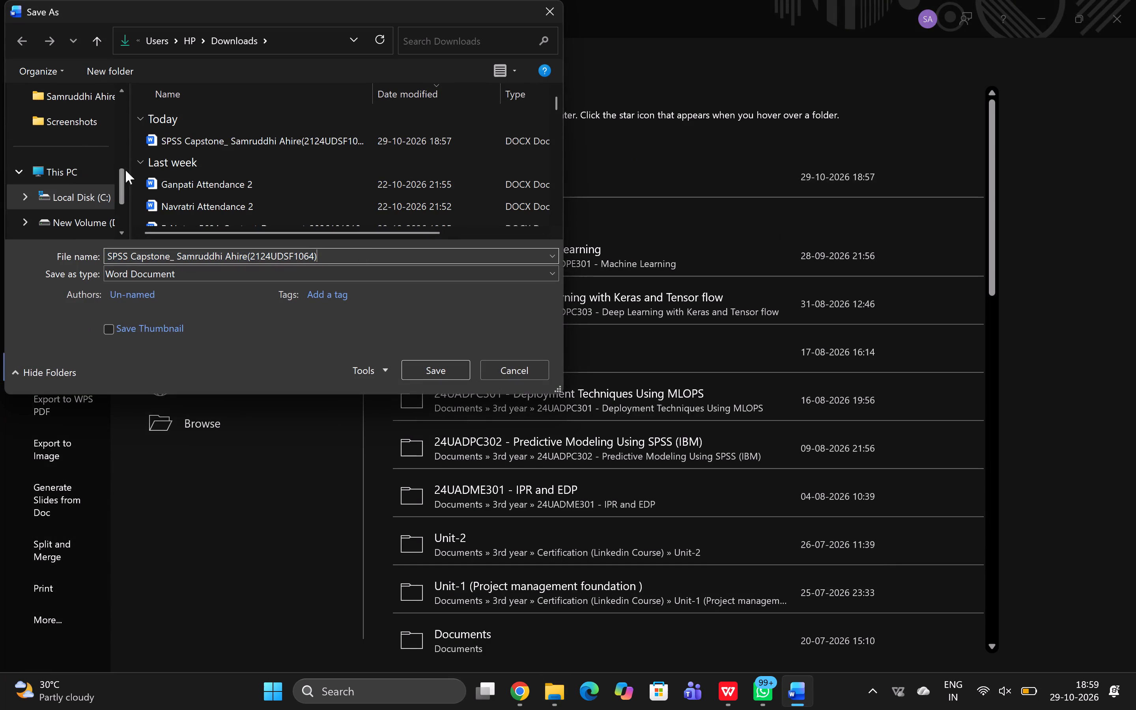
{"action": "left_click_drag", "start_coordinate": [122, 183], "coordinate": [127, 161]}
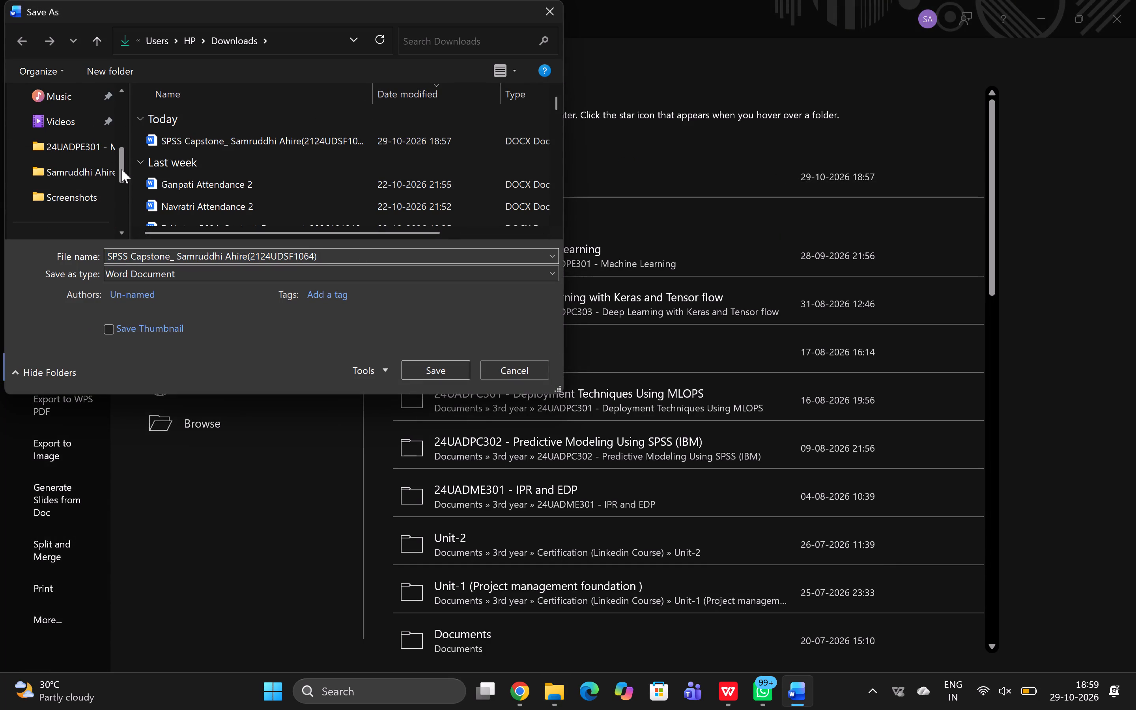
{"action": "left_click_drag", "start_coordinate": [121, 169], "coordinate": [120, 134]}
{"action": "left_click", "coordinate": [70, 174]}
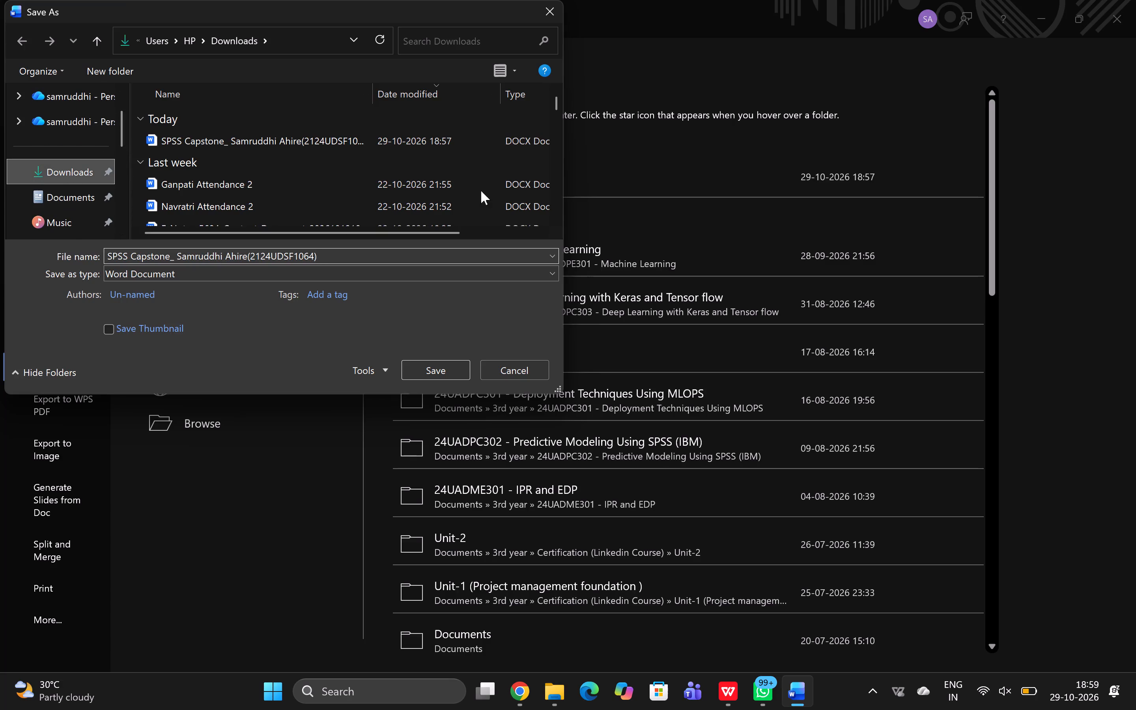
{"action": "left_click", "coordinate": [420, 366]}
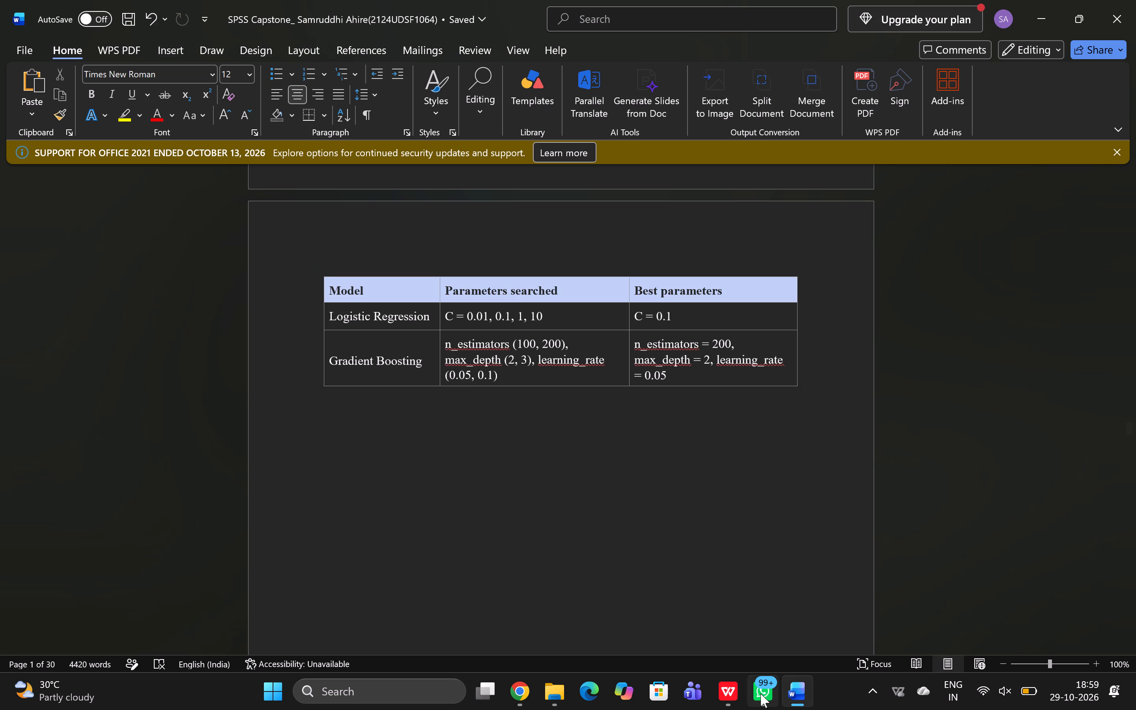
In Chrome, attach the SPSS Capstone PDF from Downloads to the capstone_project assignment and submit it.
{"action": "left_click", "coordinate": [520, 691]}
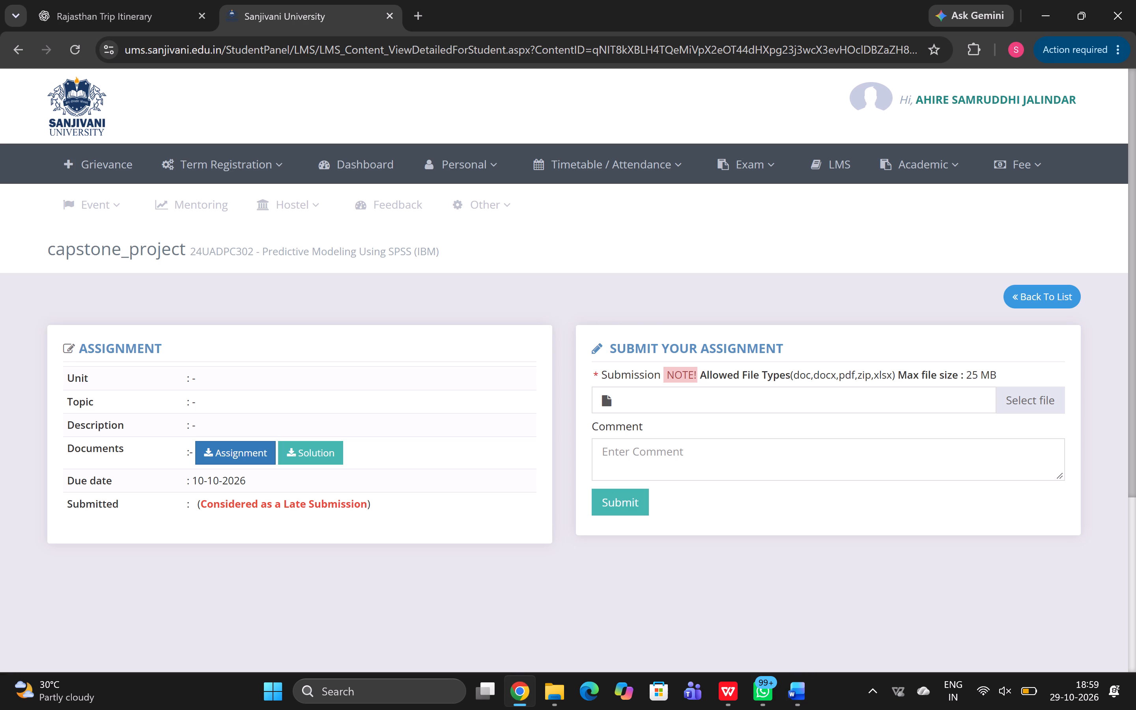
{"action": "left_click", "coordinate": [802, 404]}
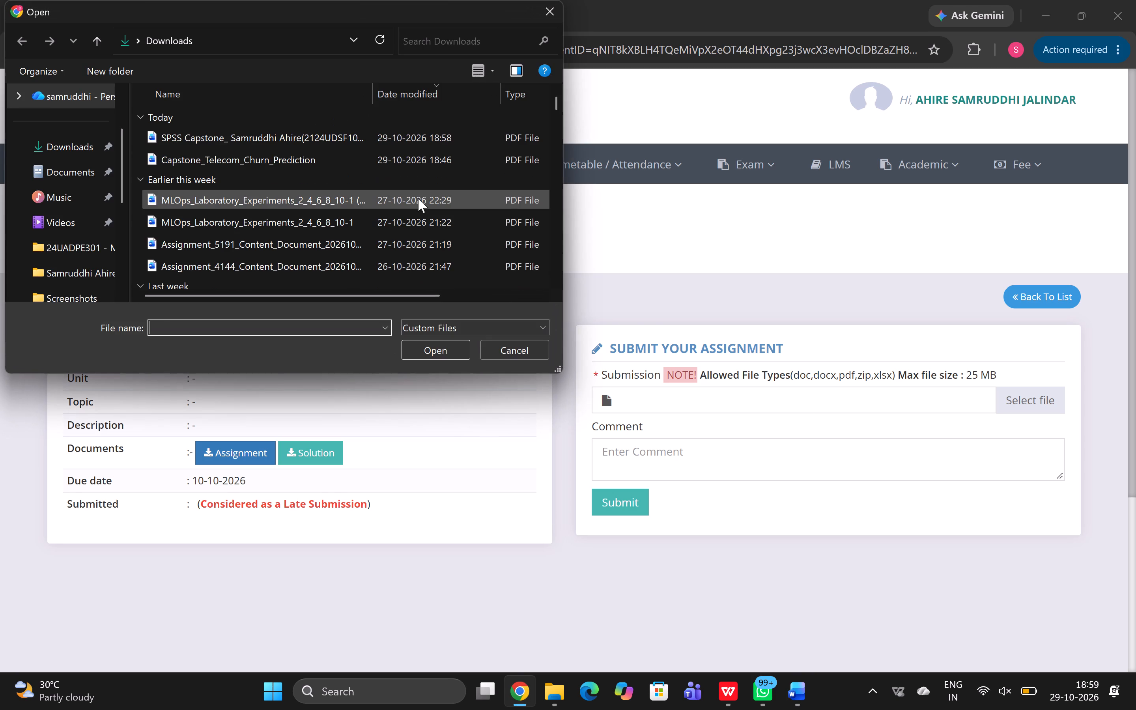
{"action": "left_click", "coordinate": [370, 139]}
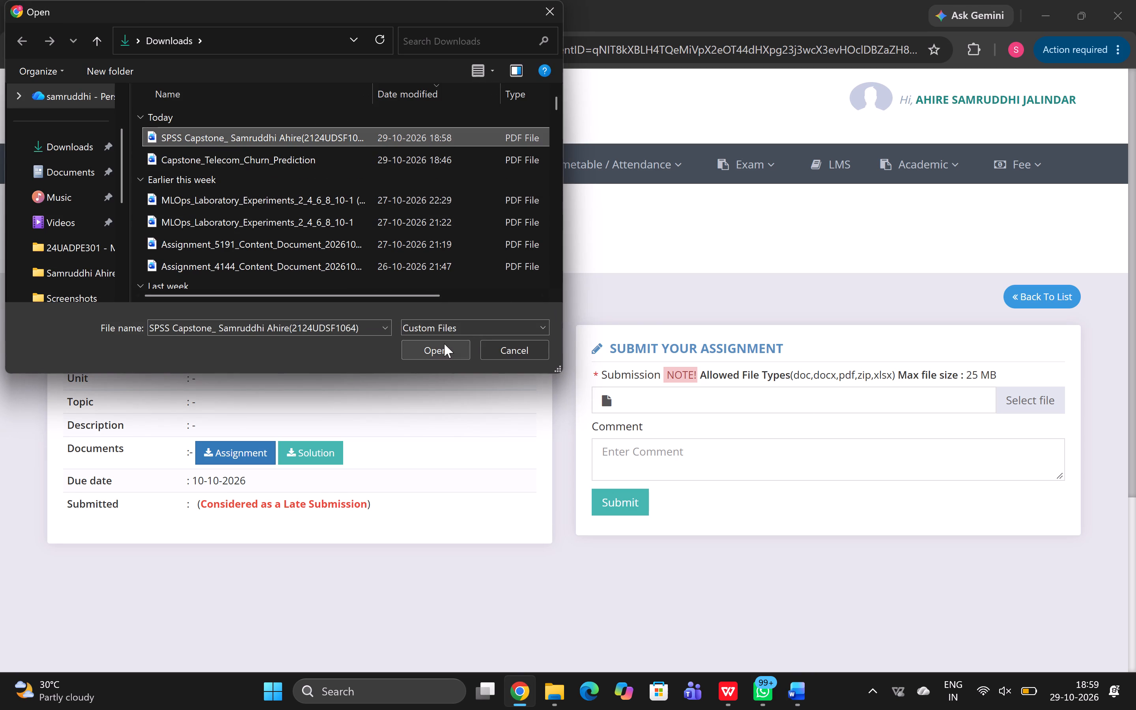
{"action": "left_click", "coordinate": [444, 344]}
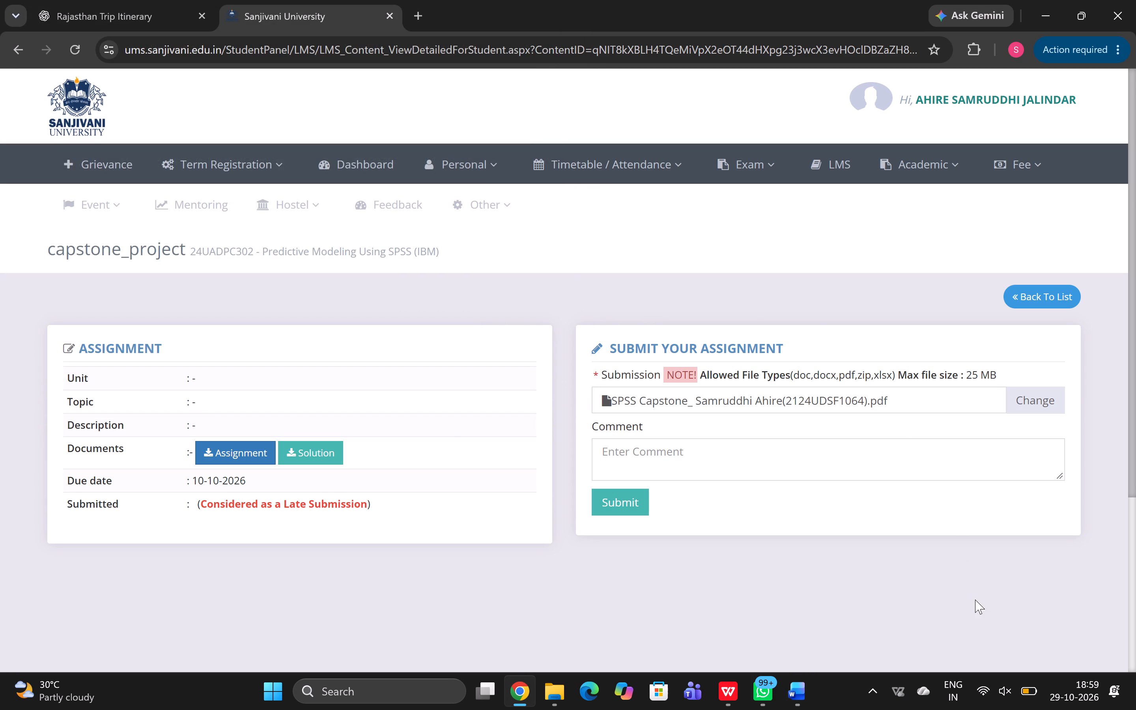
{"action": "left_click", "coordinate": [619, 512]}
{"action": "left_click", "coordinate": [762, 228]}
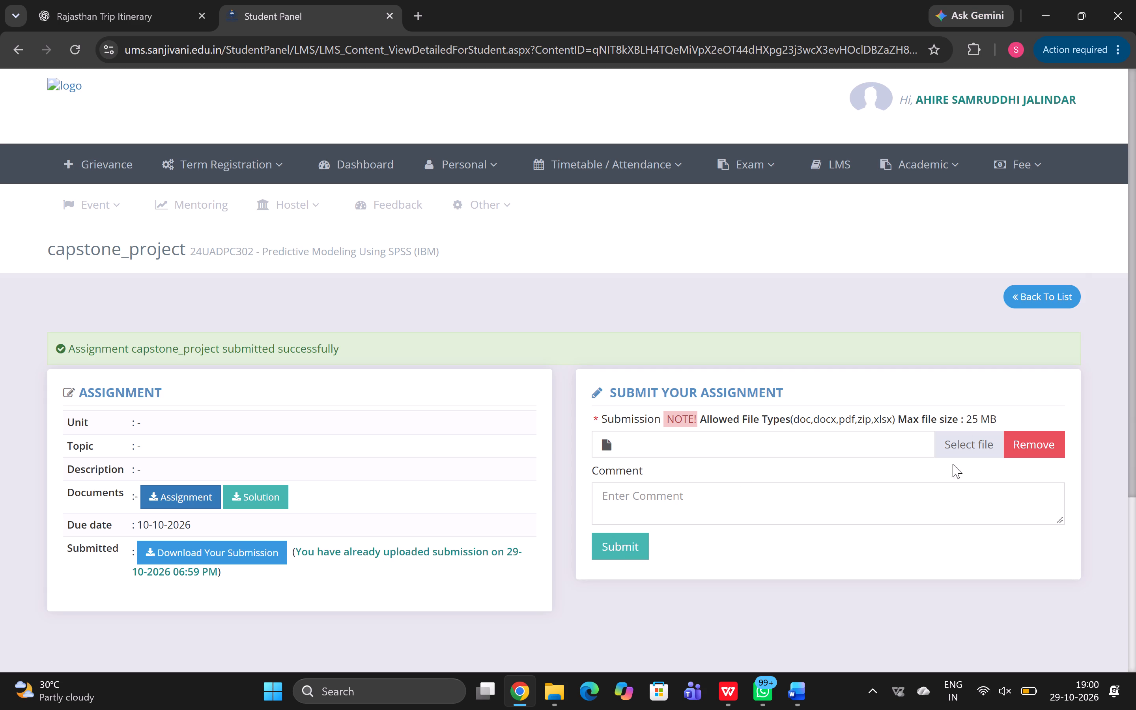
Download the submitted capstone_project file and open the downloaded PDF.
{"action": "left_click", "coordinate": [250, 557]}
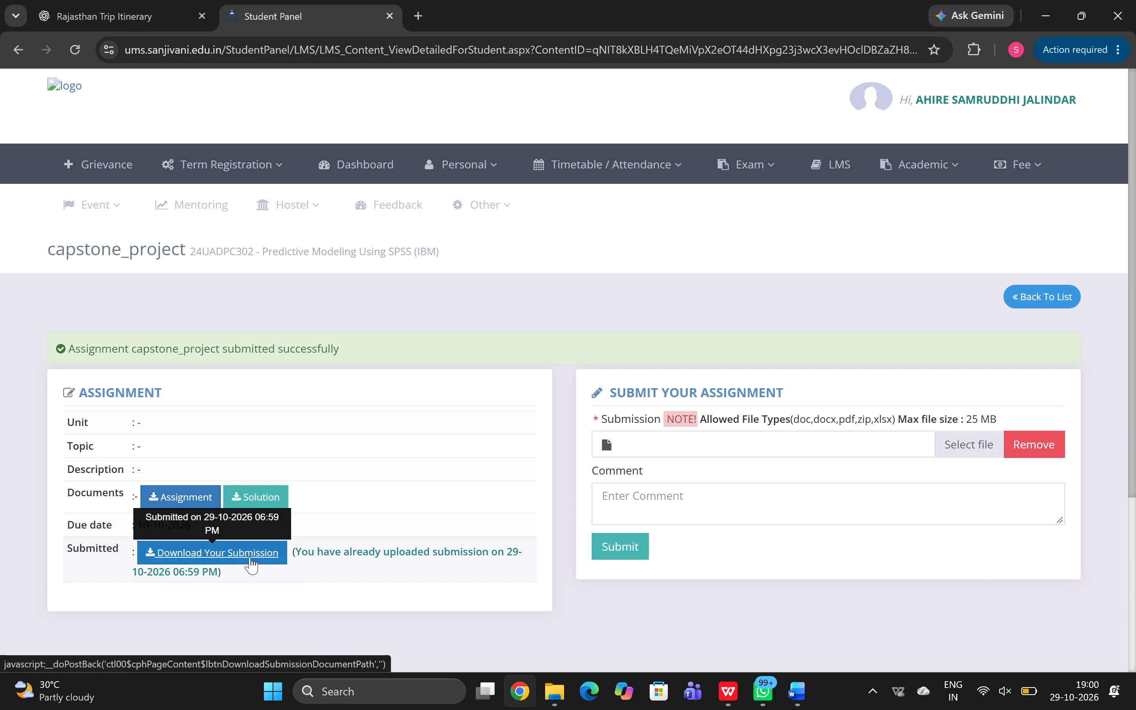
{"action": "left_click", "coordinate": [972, 88]}
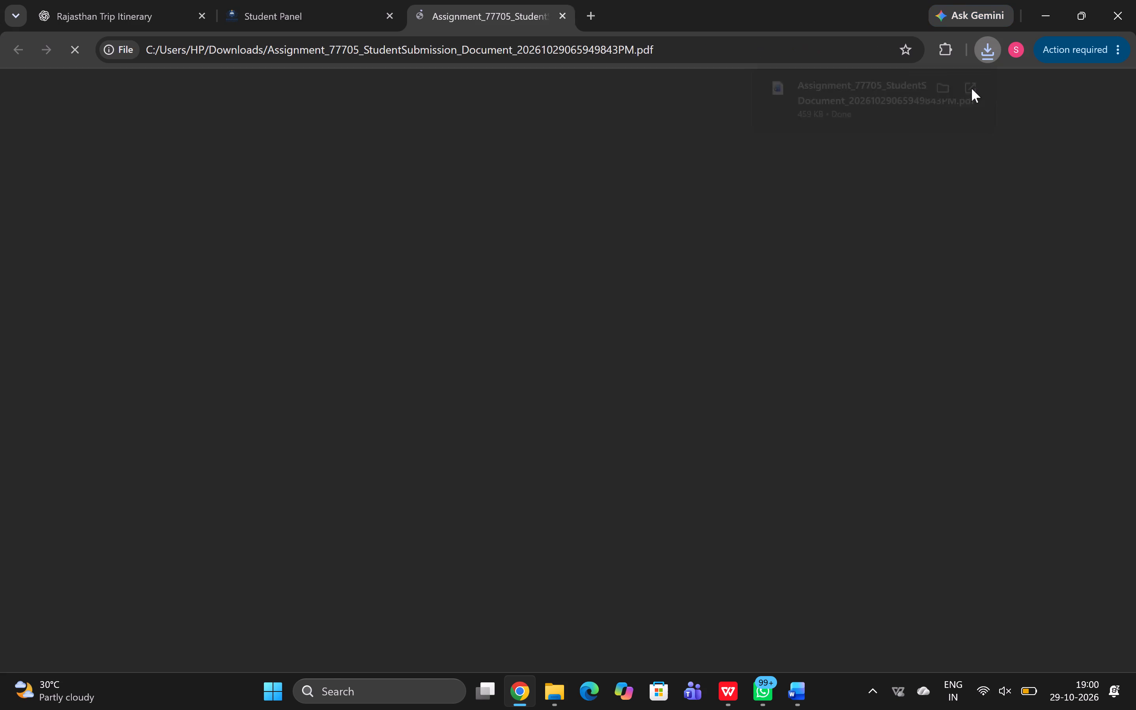
Skim the downloaded submission from the cover page to page 23 to check its contents, and close it.
{"action": "scroll", "coordinate": [727, 483], "scroll_direction": "down", "scroll_amount": 1}
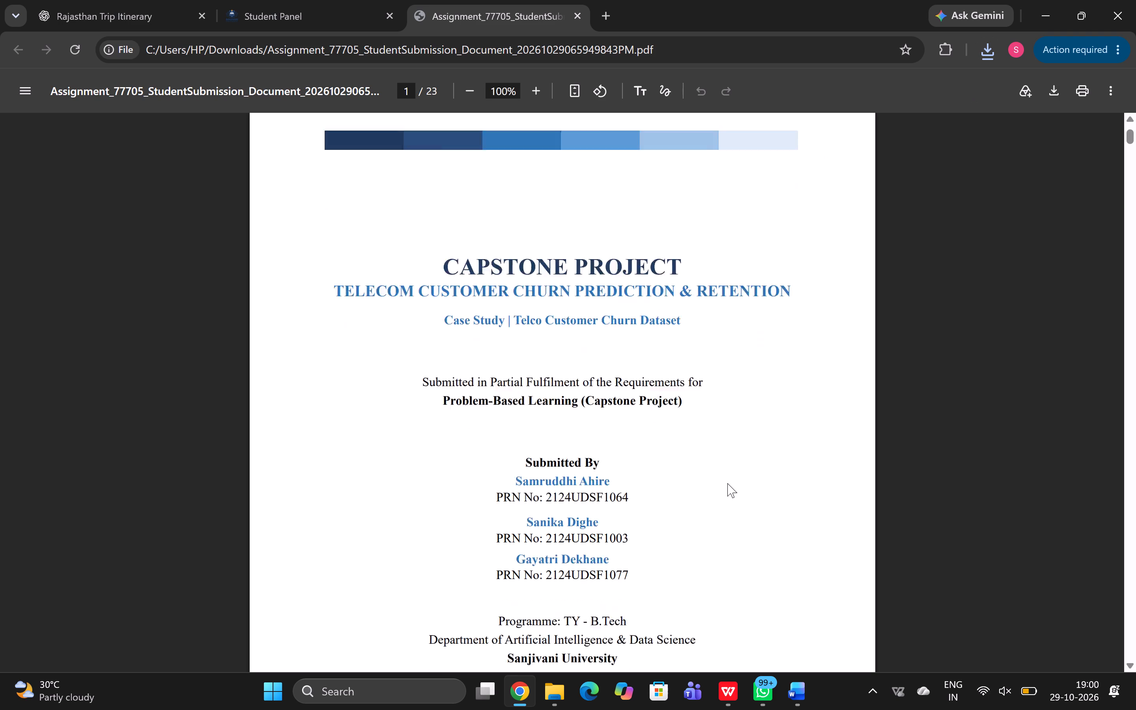
{"action": "scroll", "coordinate": [727, 483], "scroll_direction": "down", "scroll_amount": 2}
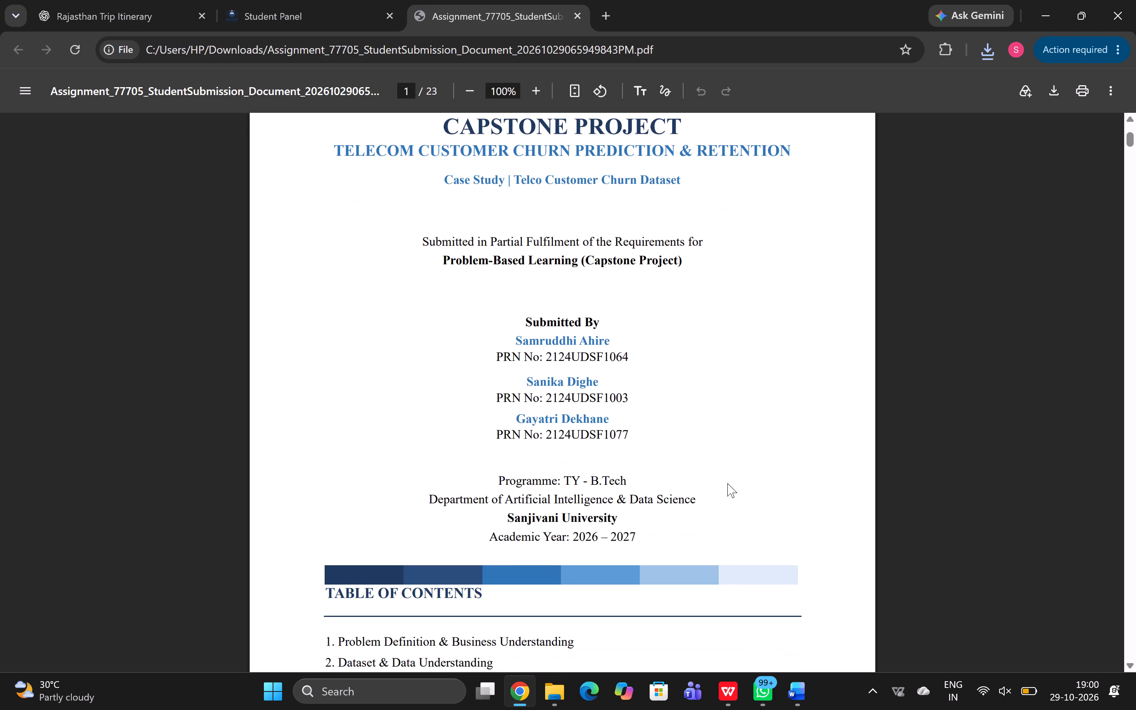
{"action": "scroll", "coordinate": [727, 483], "scroll_direction": "down", "scroll_amount": 4}
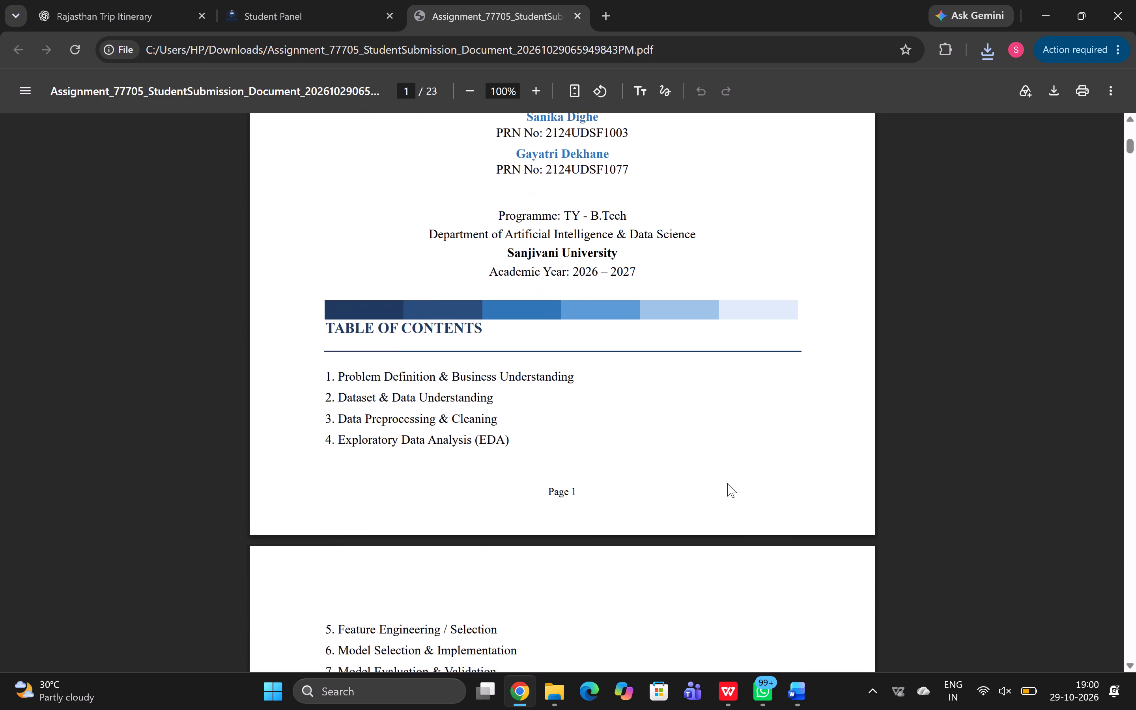
{"action": "scroll", "coordinate": [727, 483], "scroll_direction": "down", "scroll_amount": 7}
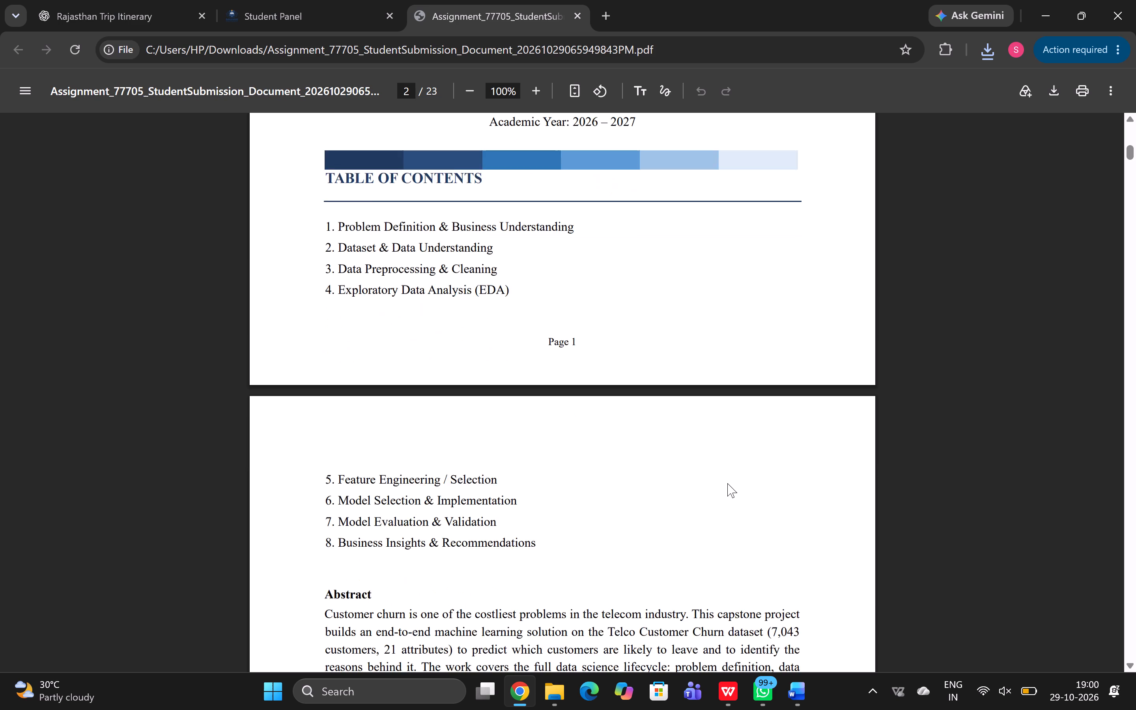
{"action": "scroll", "coordinate": [727, 483], "scroll_direction": "down", "scroll_amount": 9}
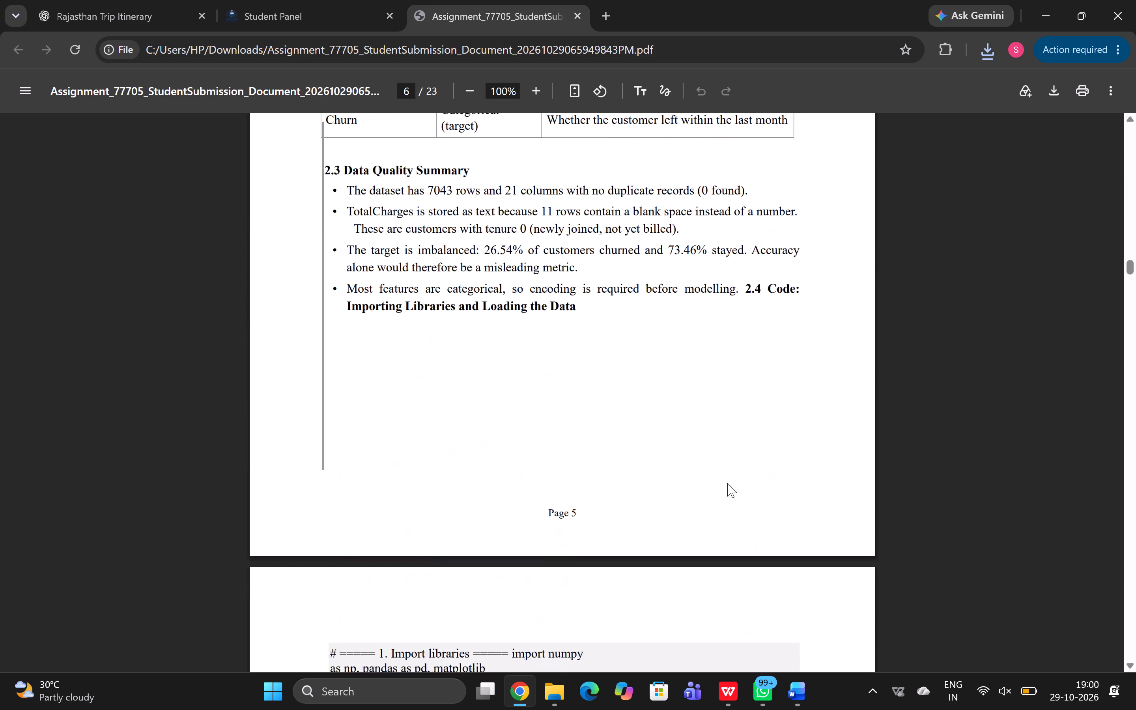
{"action": "scroll", "coordinate": [727, 483], "scroll_direction": "down", "scroll_amount": 9}
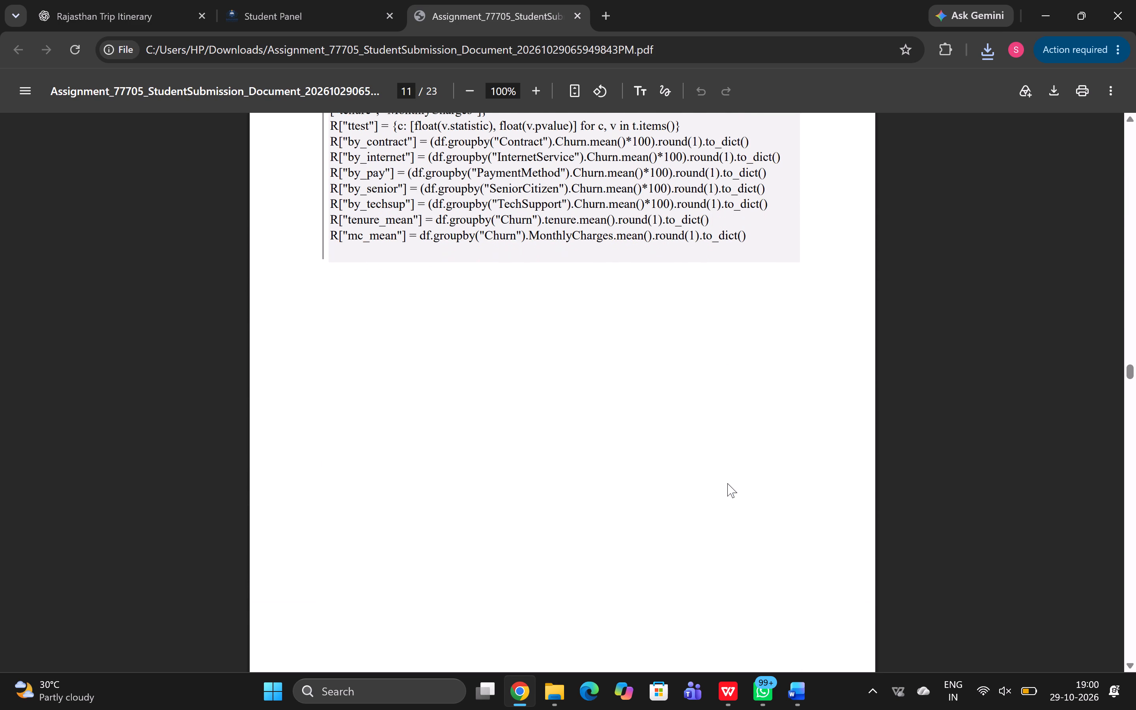
{"action": "scroll", "coordinate": [727, 483], "scroll_direction": "down", "scroll_amount": 1}
{"action": "scroll", "coordinate": [727, 483], "scroll_direction": "up", "scroll_amount": 8}
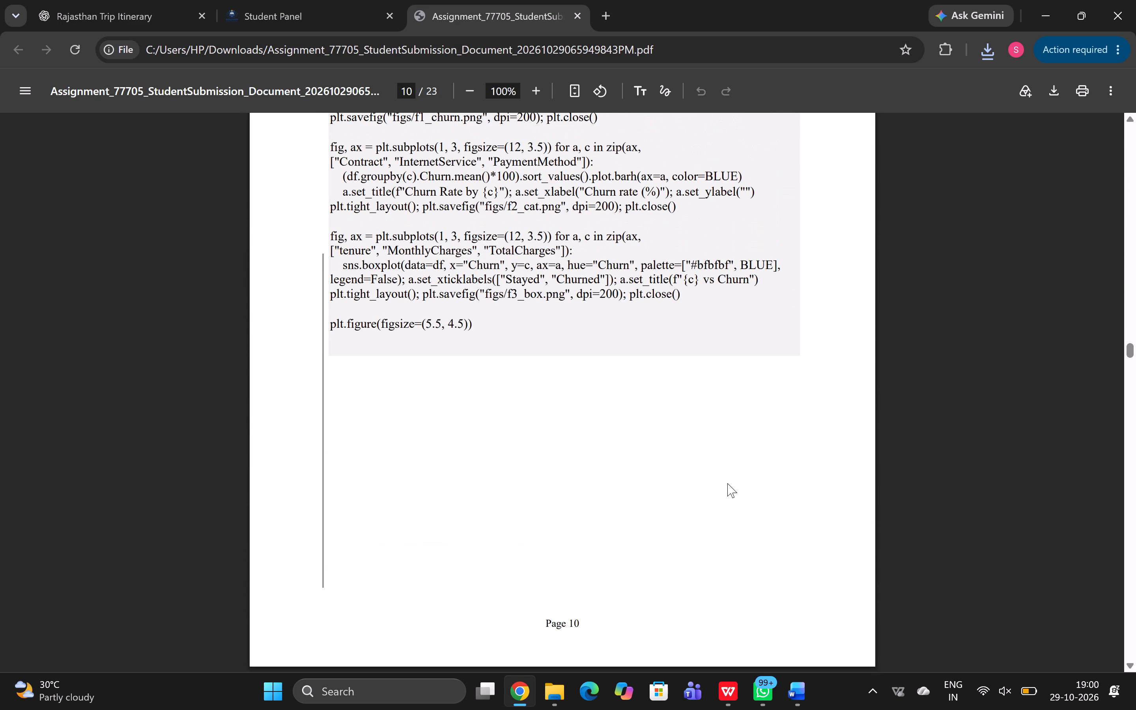
{"action": "scroll", "coordinate": [727, 483], "scroll_direction": "down", "scroll_amount": 3}
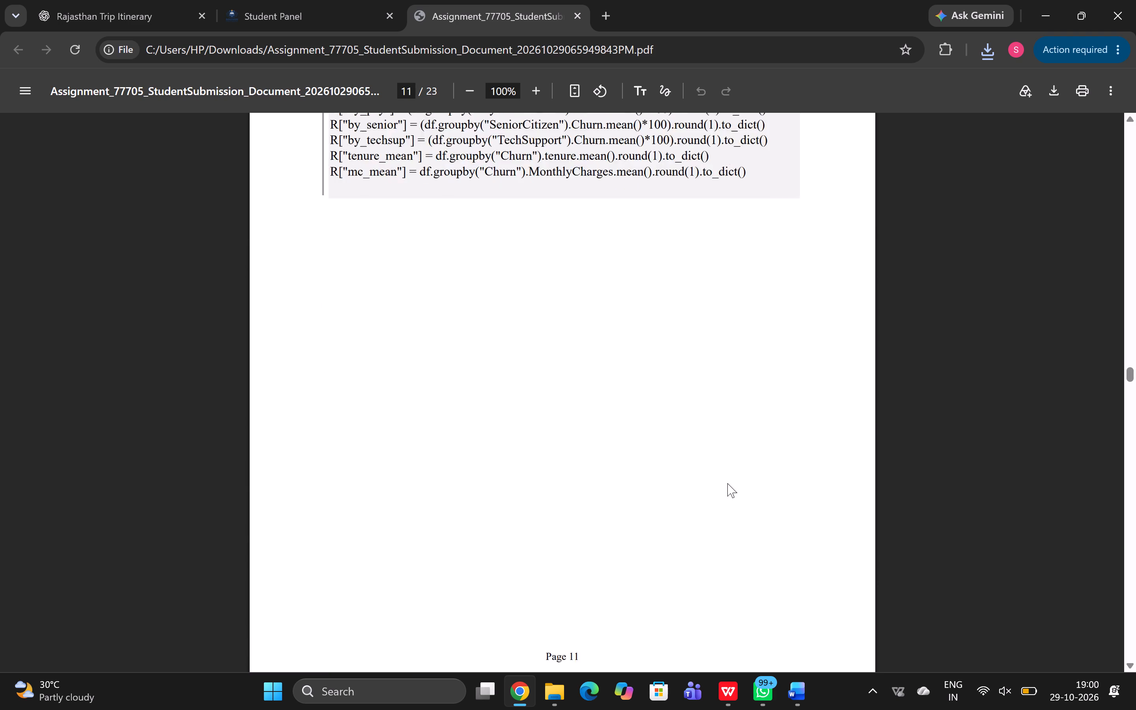
{"action": "scroll", "coordinate": [727, 483], "scroll_direction": "down", "scroll_amount": 15}
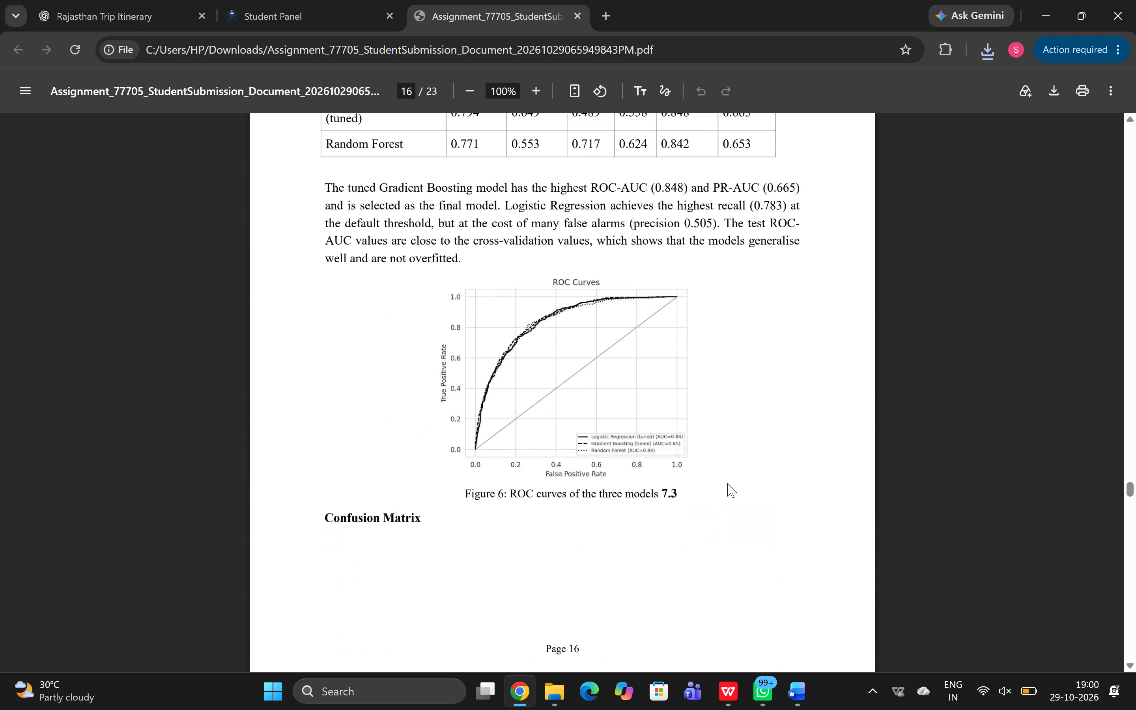
{"action": "scroll", "coordinate": [727, 483], "scroll_direction": "down", "scroll_amount": 15}
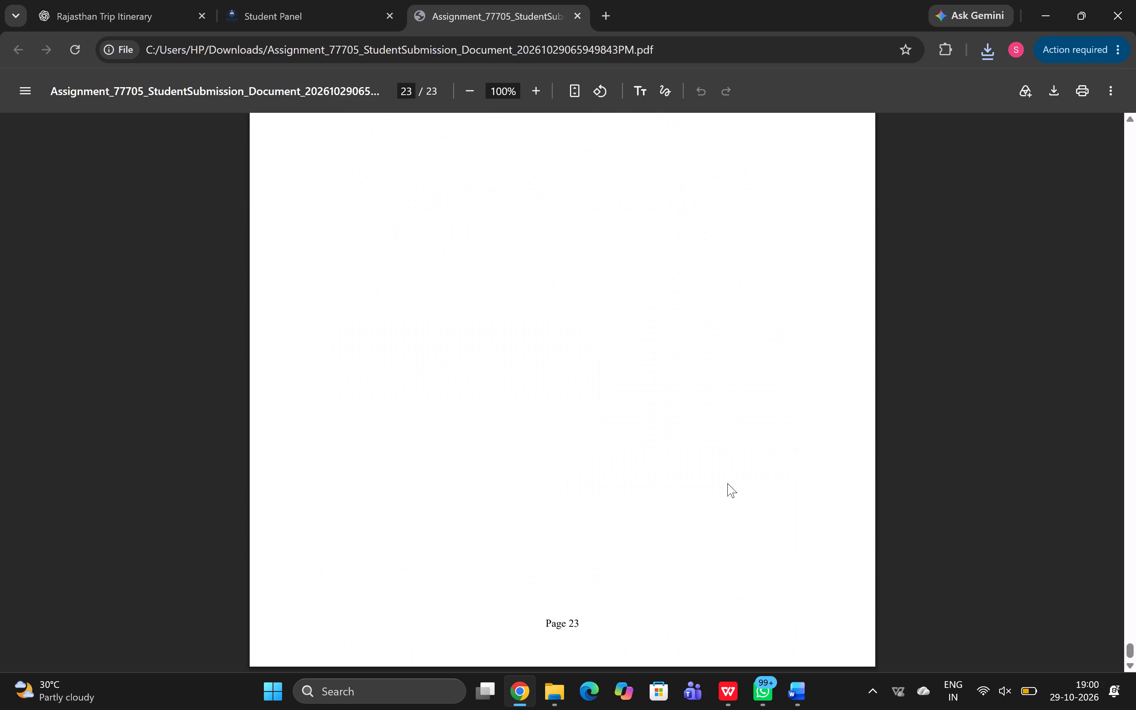
{"action": "scroll", "coordinate": [727, 483], "scroll_direction": "down", "scroll_amount": 6}
{"action": "left_click", "coordinate": [577, 15]}
Return to the Student Panel's capstone_project page and go back to the previous page.
{"action": "left_click", "coordinate": [151, 0]}
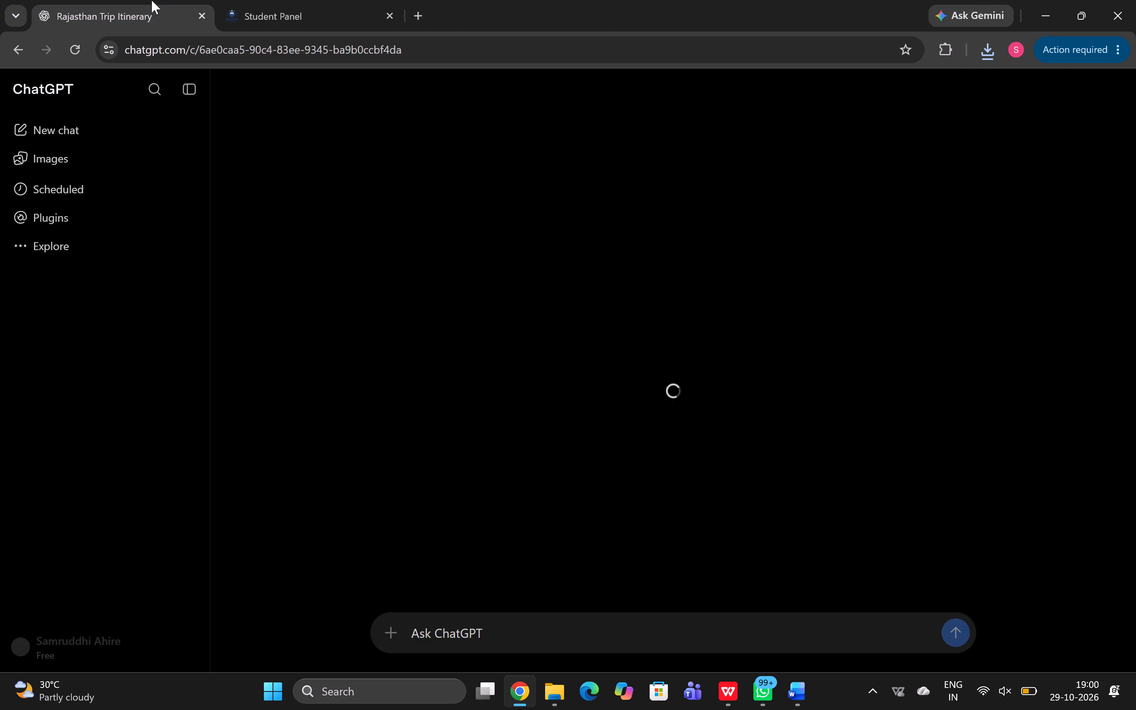
{"action": "left_click", "coordinate": [294, 0]}
{"action": "left_click", "coordinate": [17, 50]}
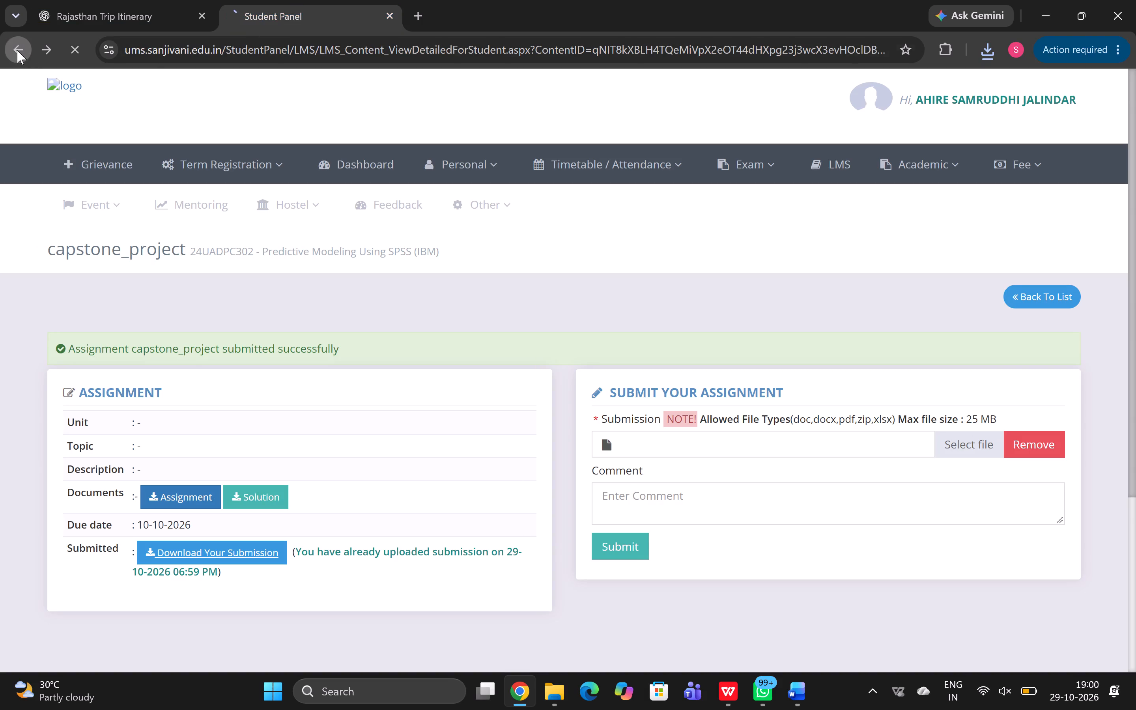